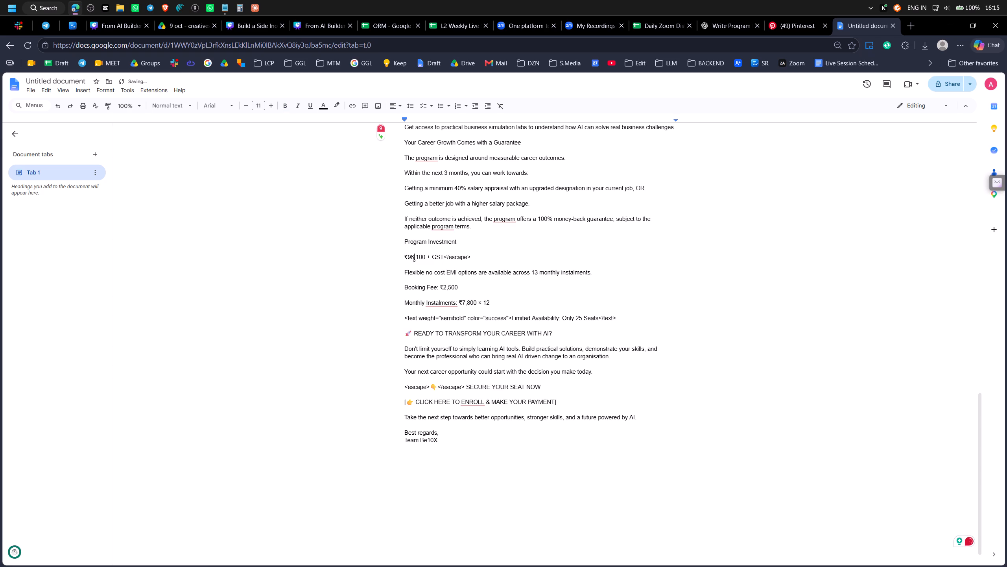
key(ctrl+Right)
key(ctrl+Right)
key(ctrl+Right)
key(ctrl+Right)
key(ctrl+shift+Right)
key(ctrl+shift+Right)
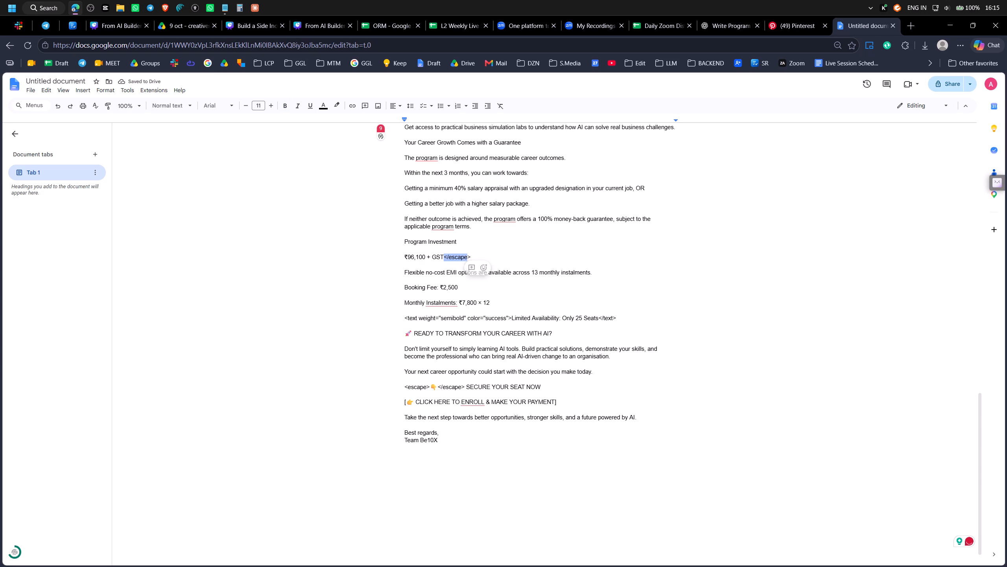
key(ctrl+shift+Right)
key(BackSpace)
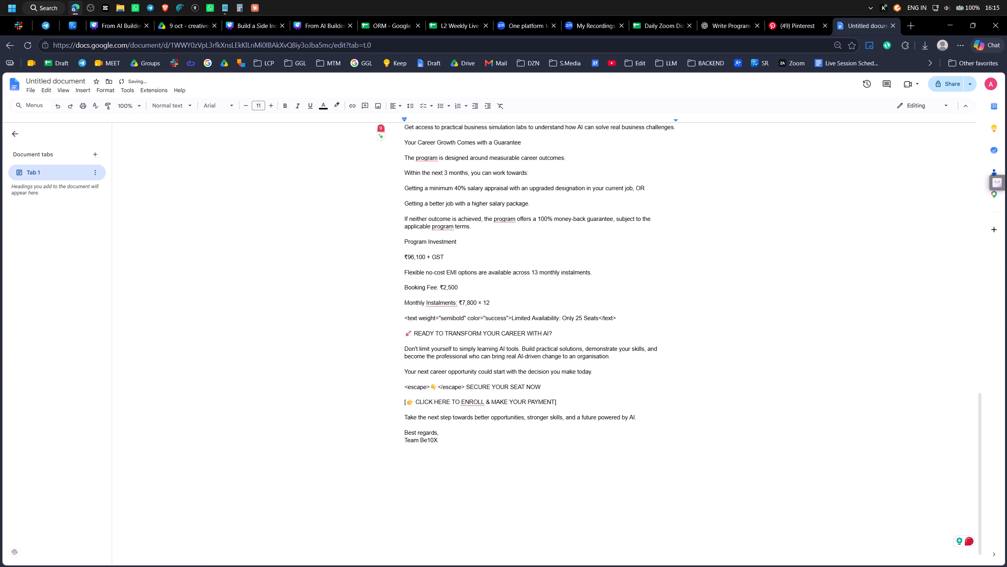
Delete the tagged "Limited Availability: Only 25 Seats" line and its leftover blank line below the monthly instalments.
drag(402, 321, 626, 319)
key(BackSpace)
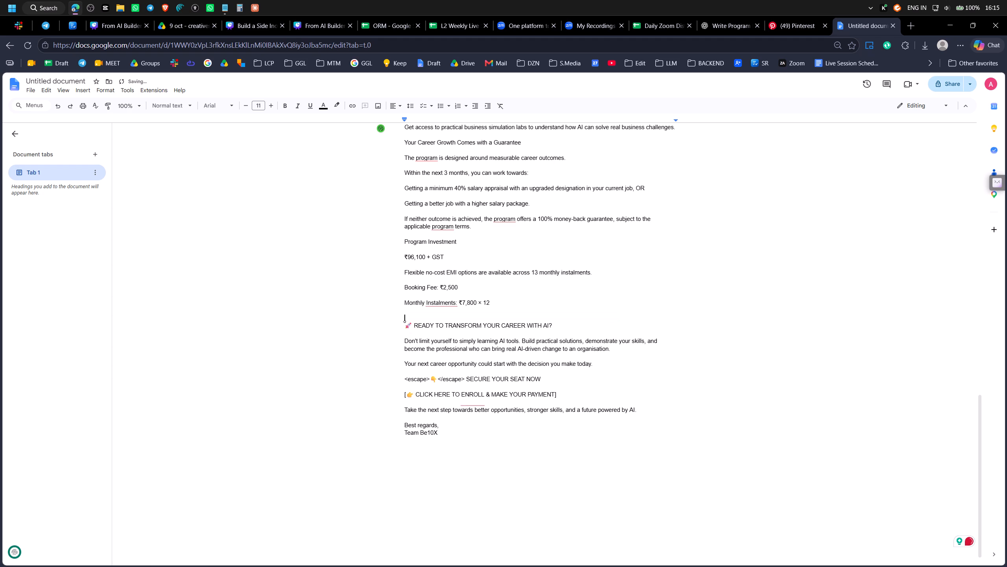
key(BackSpace)
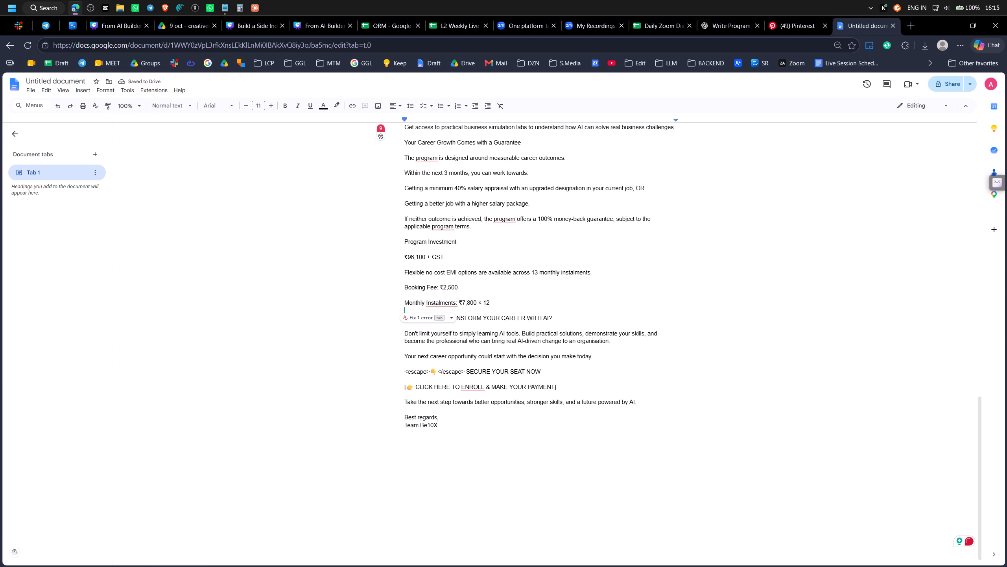
Apply the suggested spelling "Installments" in the monthly payment line.
click(464, 325)
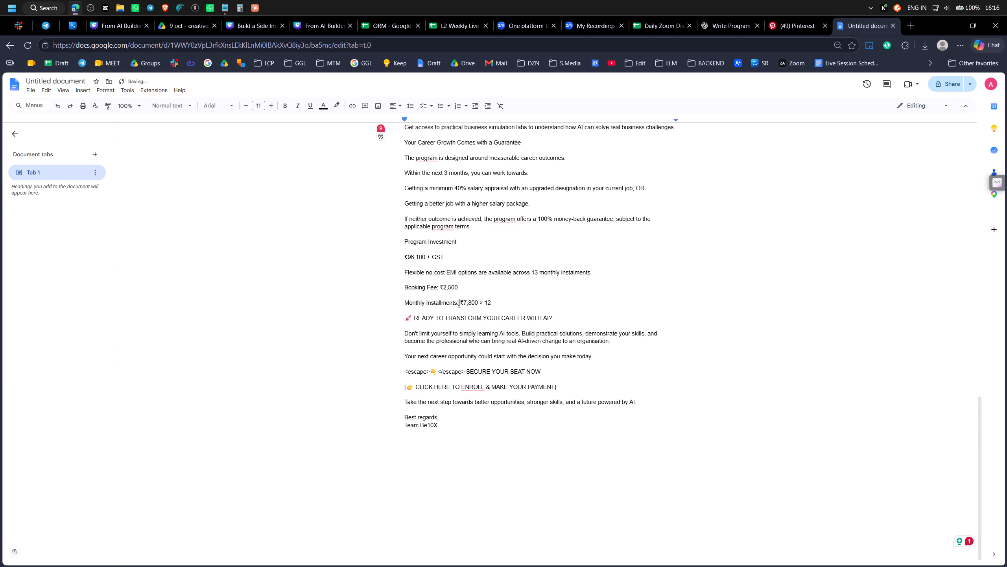
click(514, 305)
Make the heading "READY TO TRANSFORM YOUR CAREER WITH AI?" bold.
drag(414, 319, 557, 316)
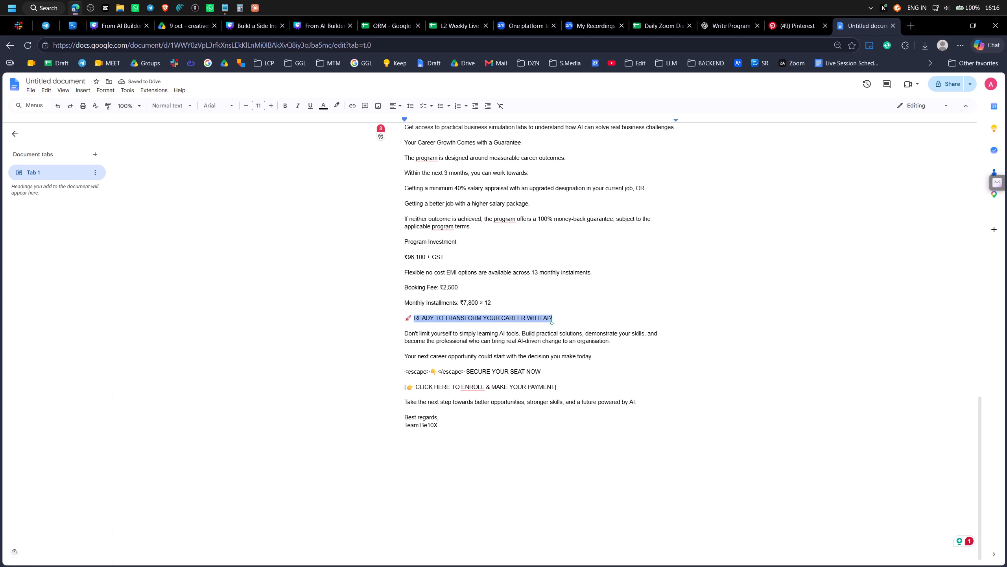
drag(557, 316, 551, 319)
key(ctrl+b)
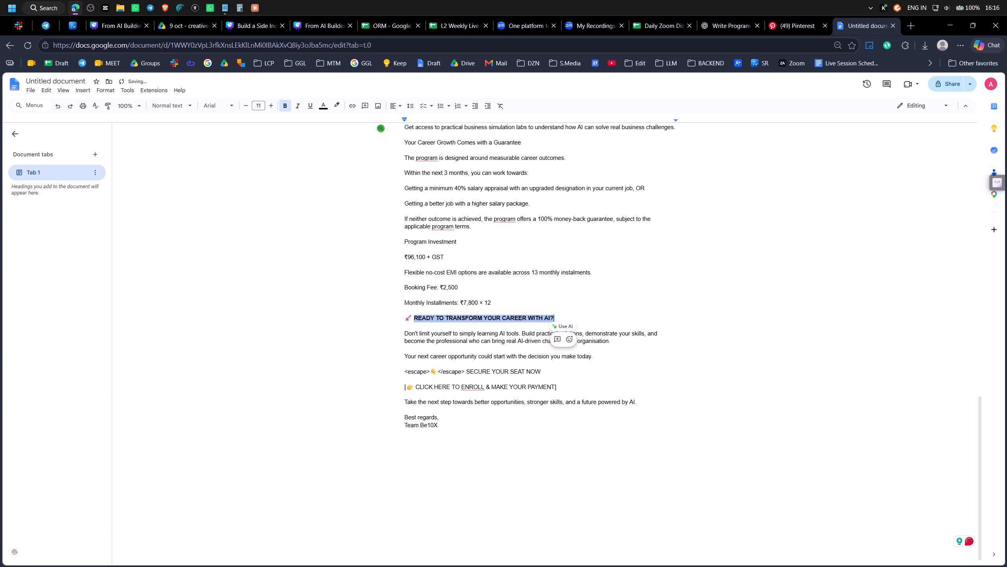
Remove the escape tags and pointing emoji before "SECURE YOUR SEAT NOW" and make that line bold.
drag(405, 373, 560, 371)
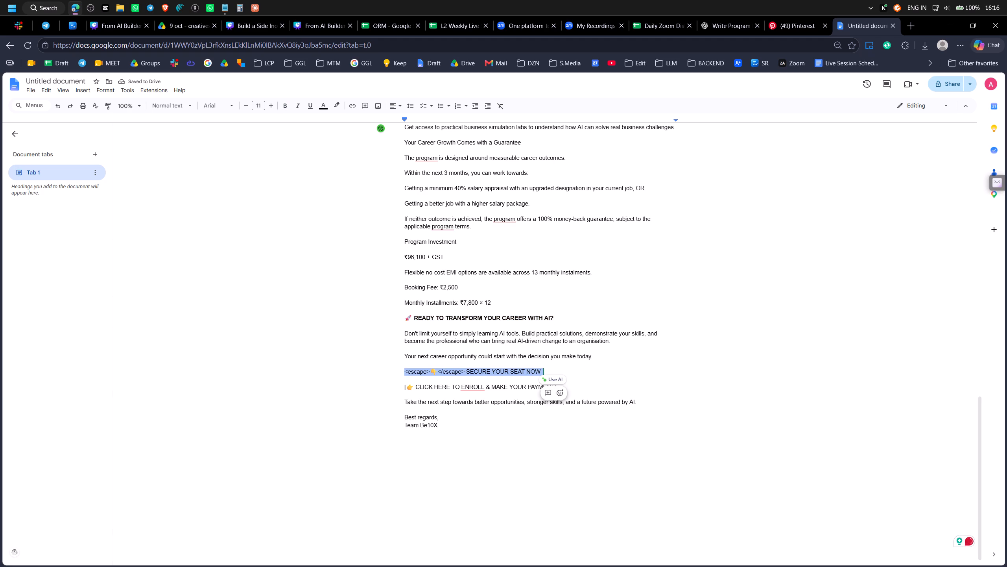
click(467, 370)
drag(467, 370, 406, 369)
key(BackSpace)
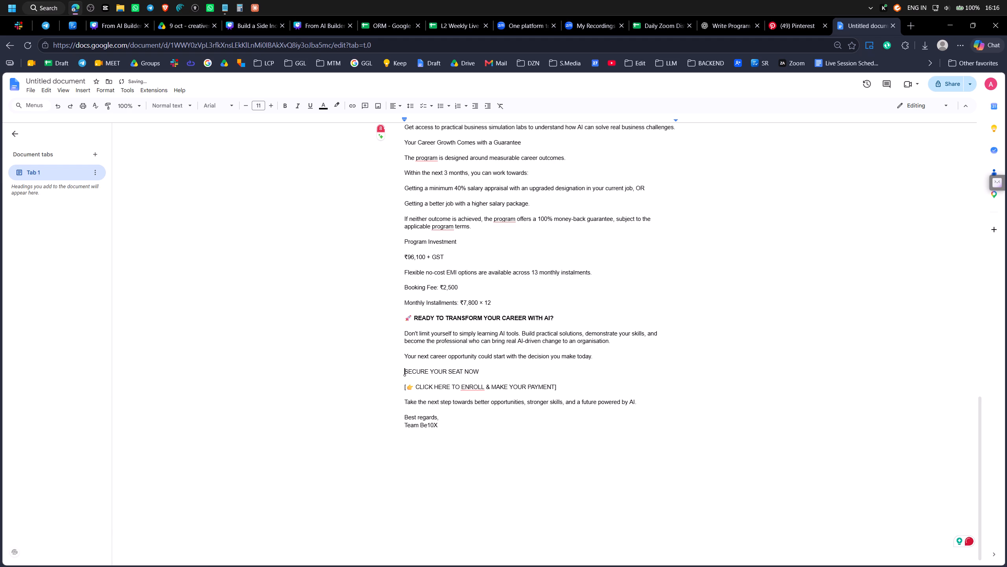
key(ctrl+shift+Right)
key(ctrl+shift+Right)
key(ctrl+shift+Right)
key(ctrl+shift+Right)
key(ctrl+b)
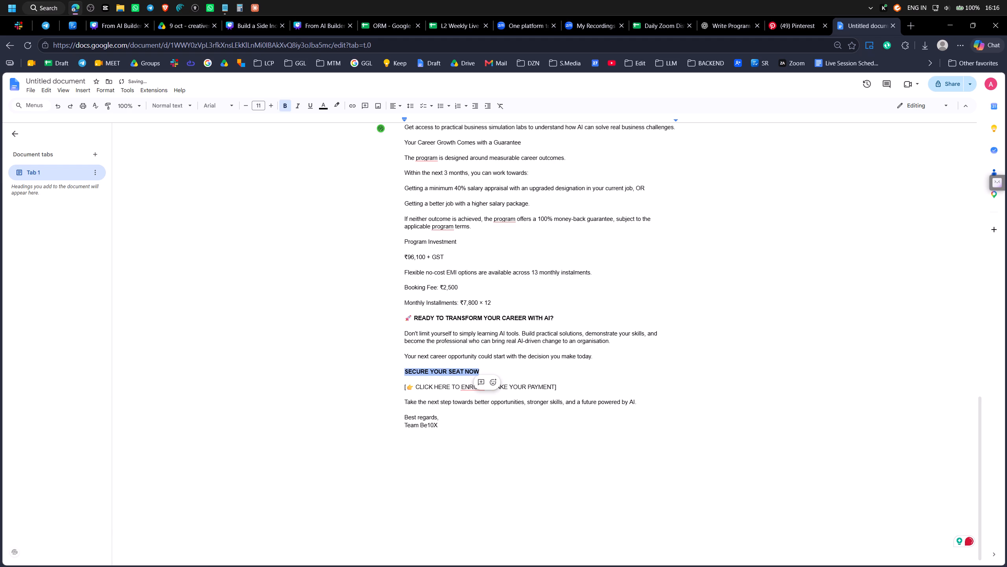
click(538, 366)
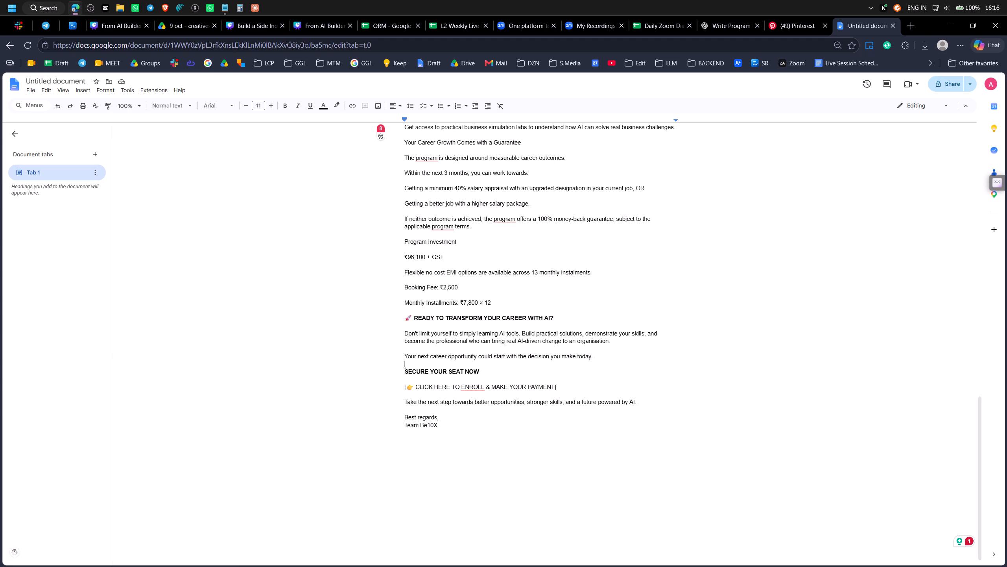
Make the closing signature bold and change its wording to "Team be10X".
drag(439, 424, 398, 425)
key(ctrl+b)
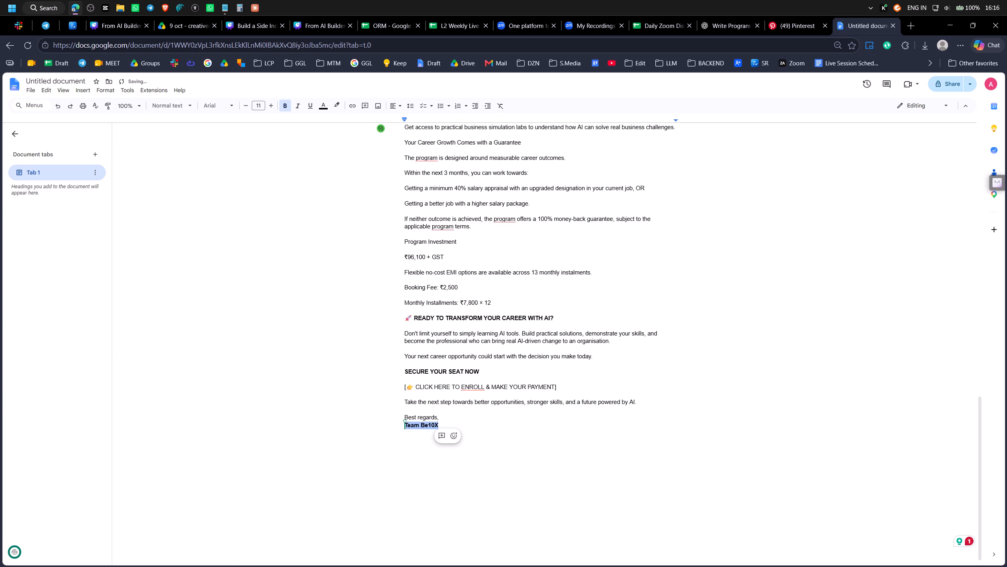
click(423, 424)
key(BackSpace)
key(b)
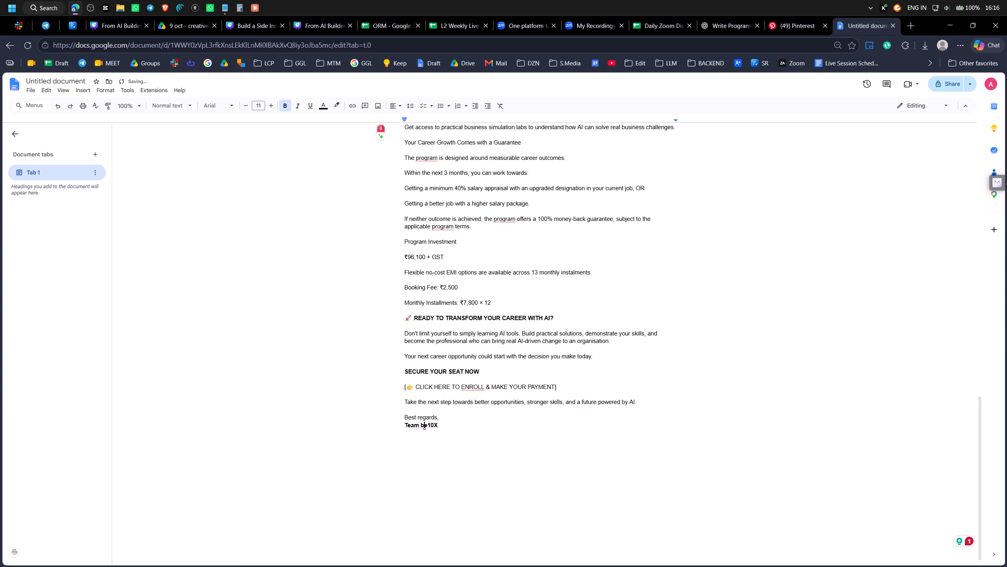
click(455, 423)
Review the whole email in the document, from the signature back up to the subject line.
scroll(489, 352, up, 2)
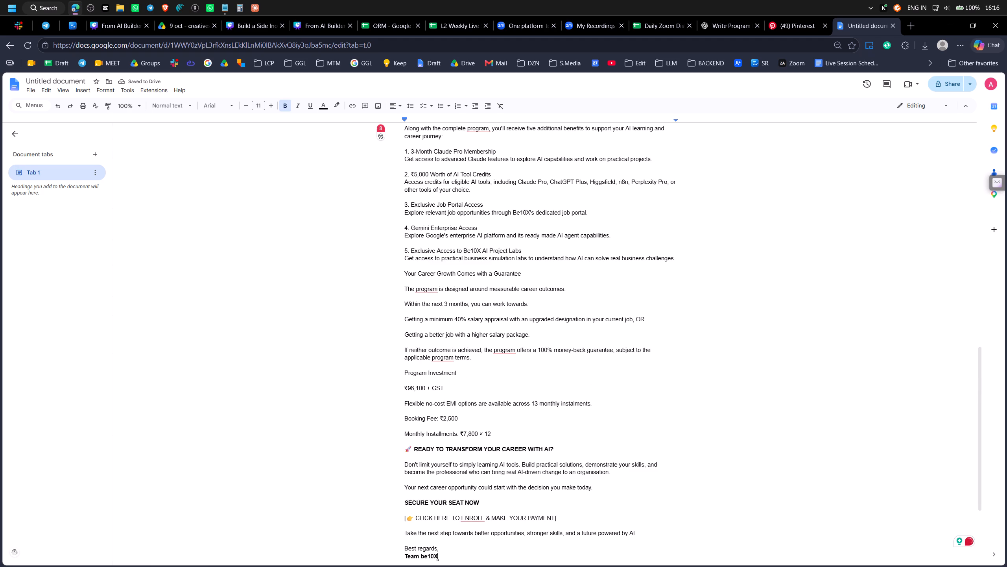
scroll(510, 348, up, 4)
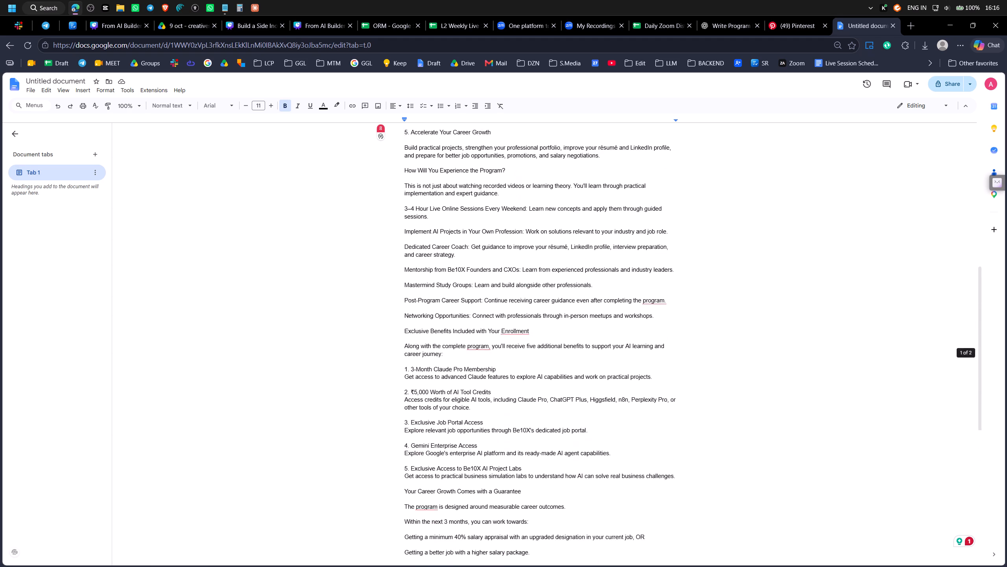
scroll(510, 348, up, 5)
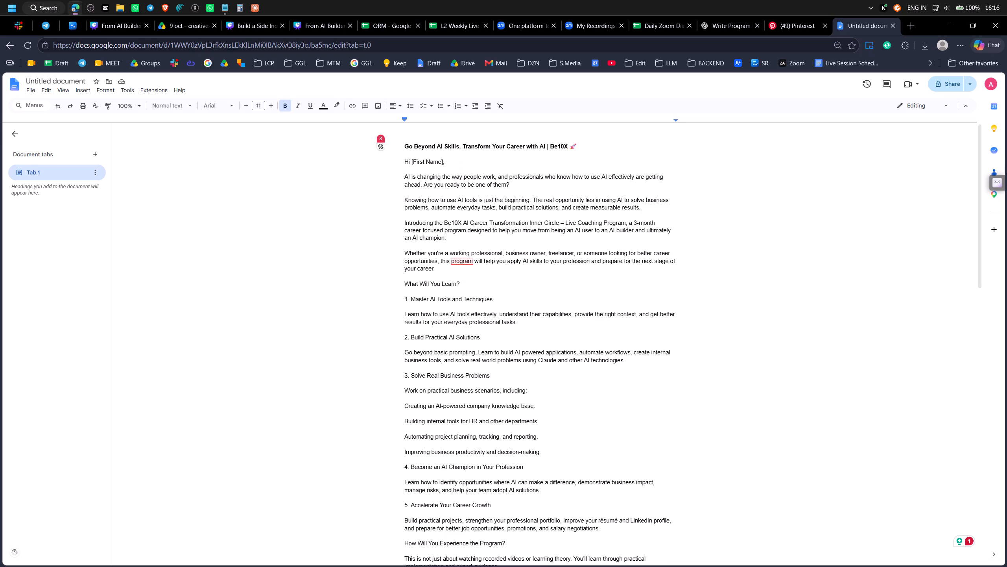
scroll(439, 271, down, 9)
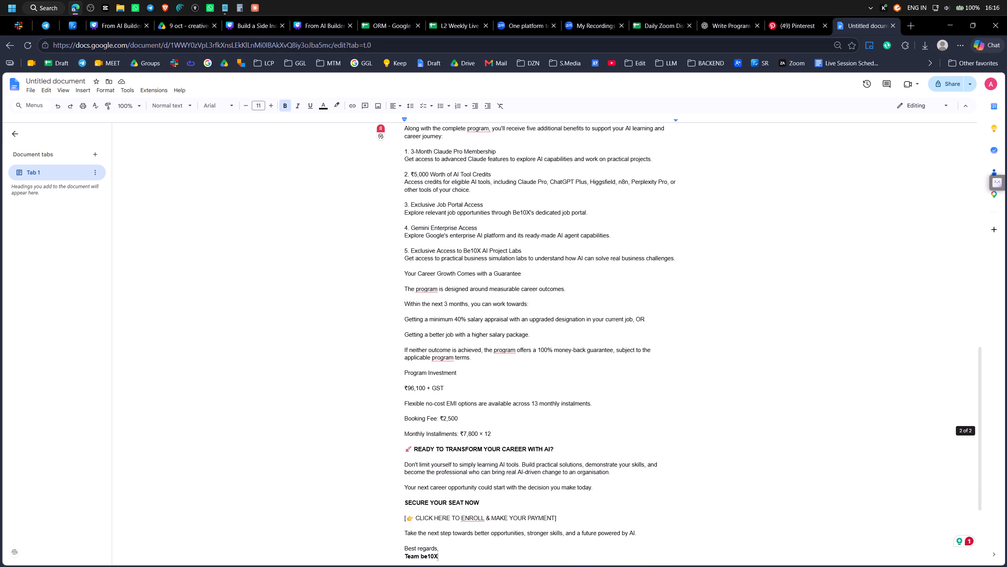
scroll(444, 279, down, 4)
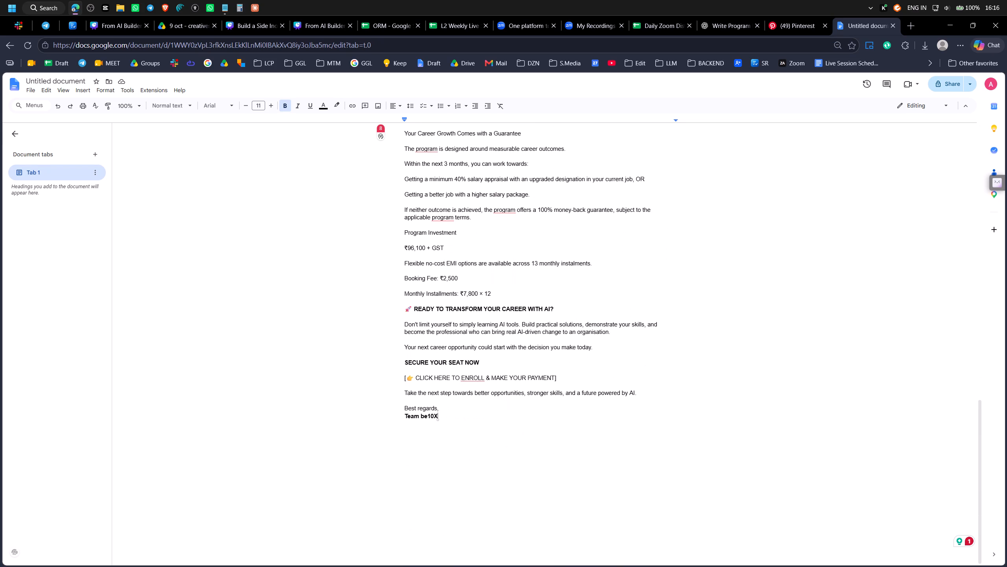
scroll(444, 279, up, 6)
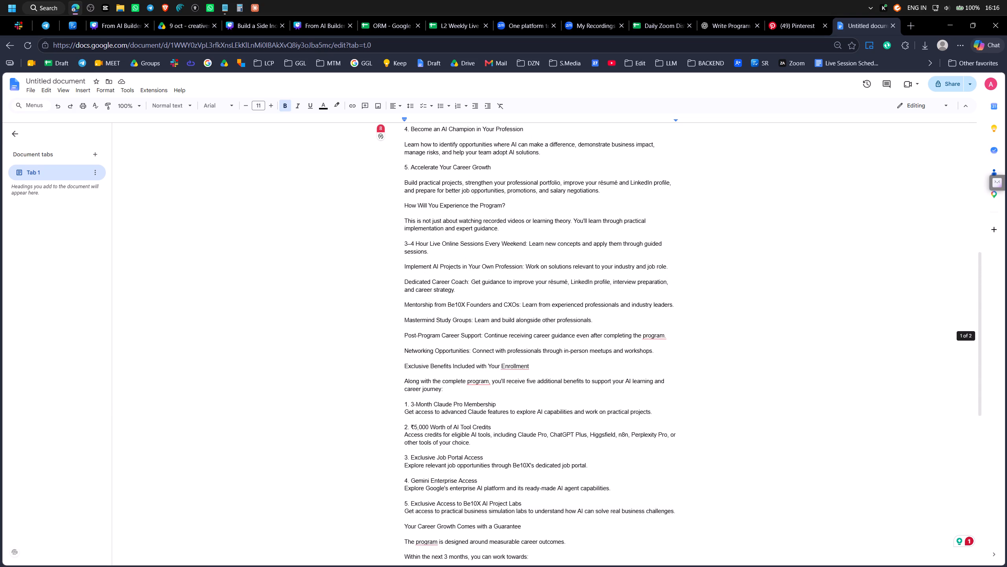
scroll(444, 279, up, 3)
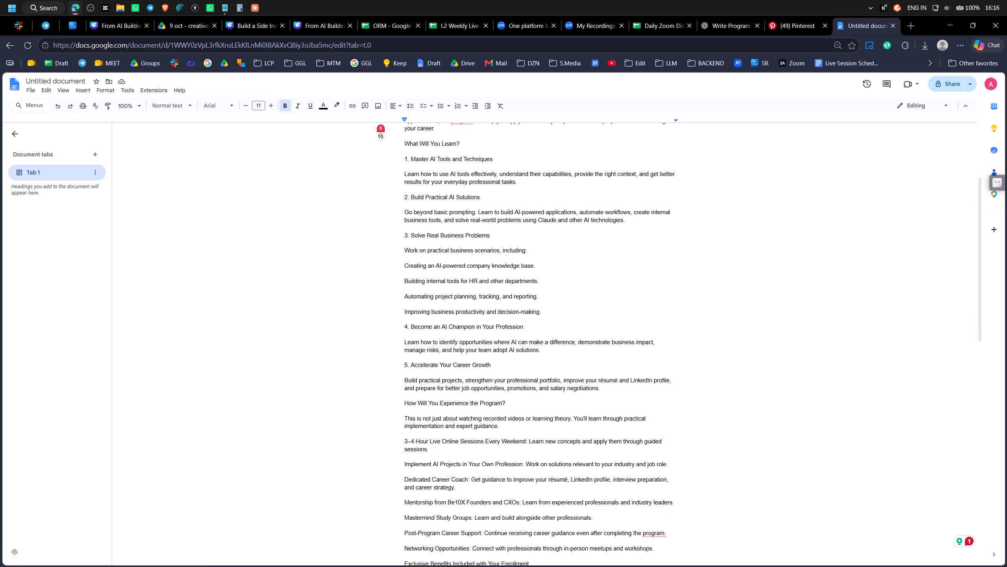
scroll(444, 279, up, 2)
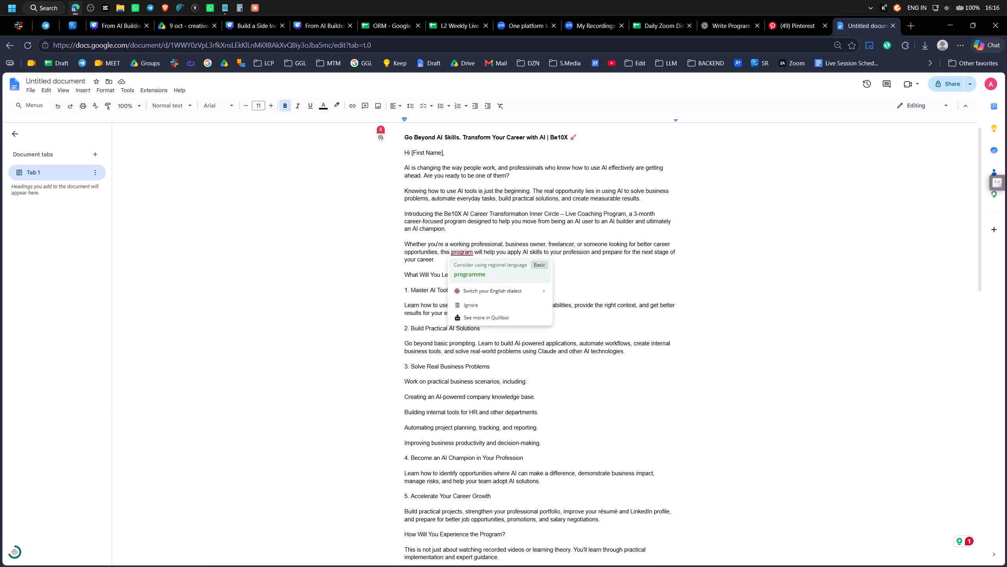
scroll(447, 195, up, 1)
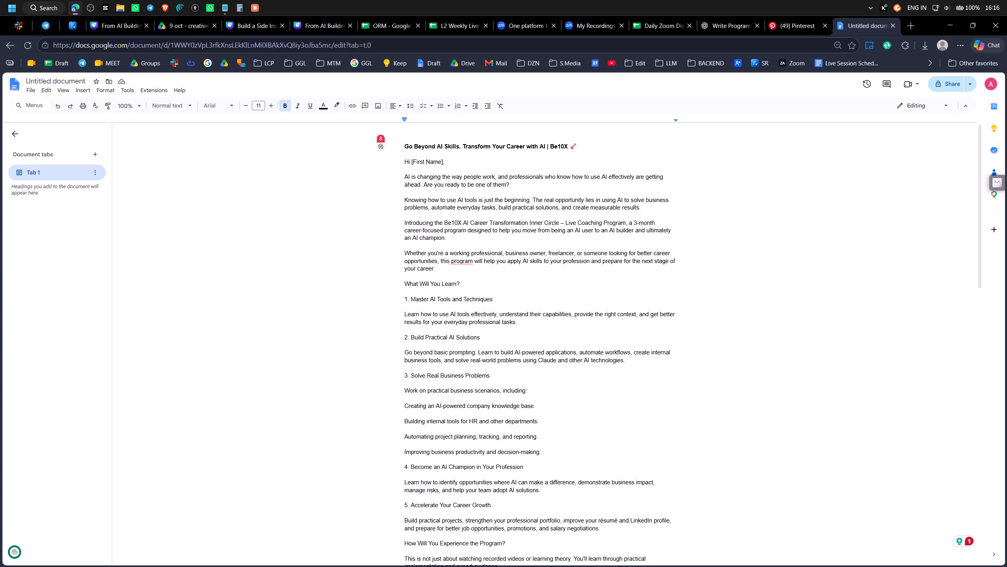
Insert a blank line between the subject line and "Hi [First Name],".
click(406, 158)
key(shift+Return)
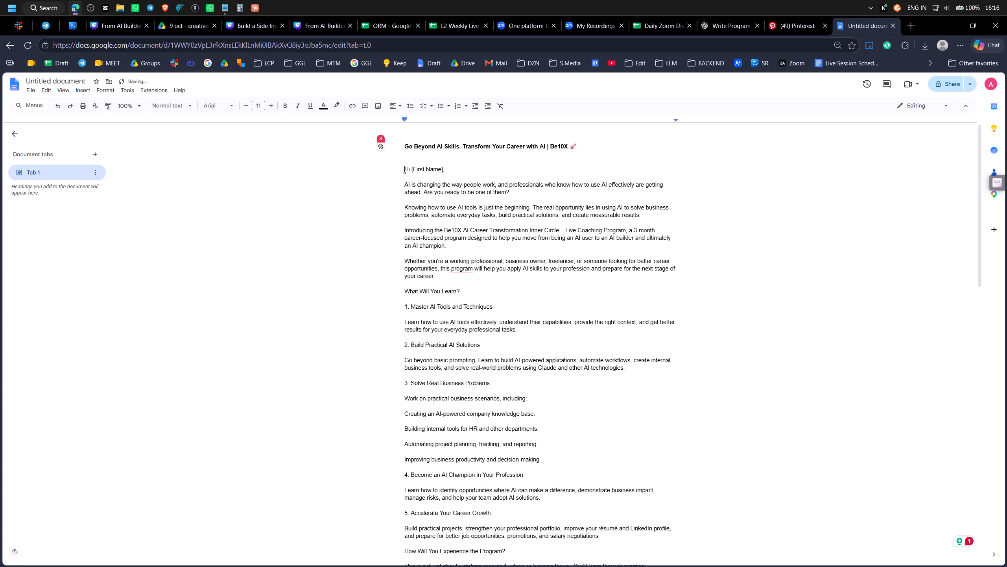
click(473, 163)
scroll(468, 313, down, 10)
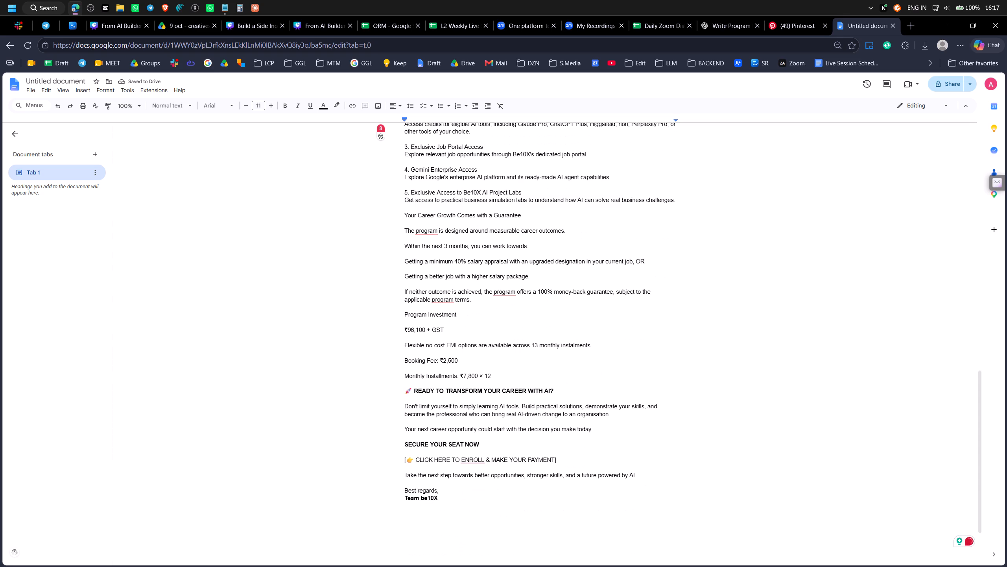
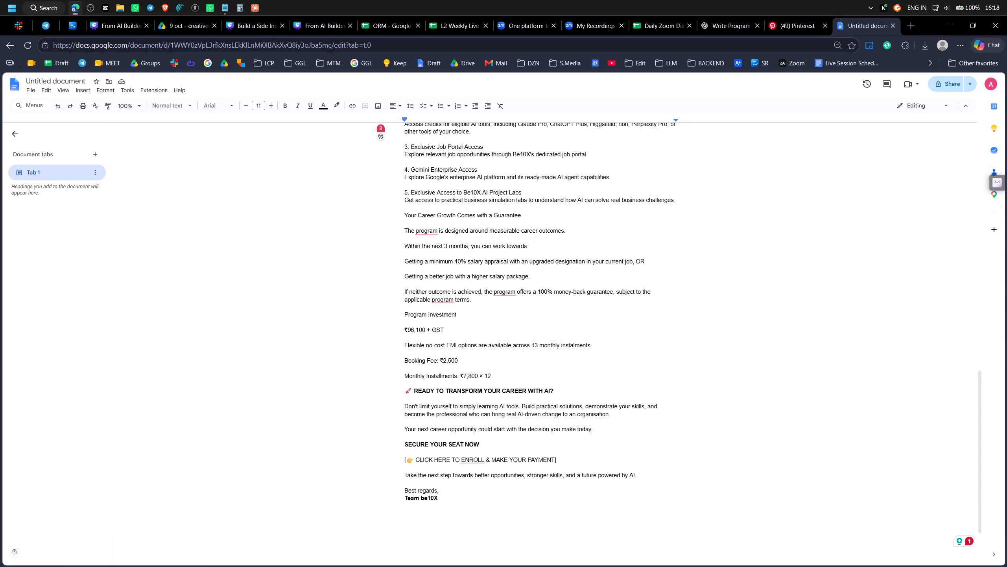
Make the "What Will You Learn?" heading bold.
scroll(513, 260, up, 2)
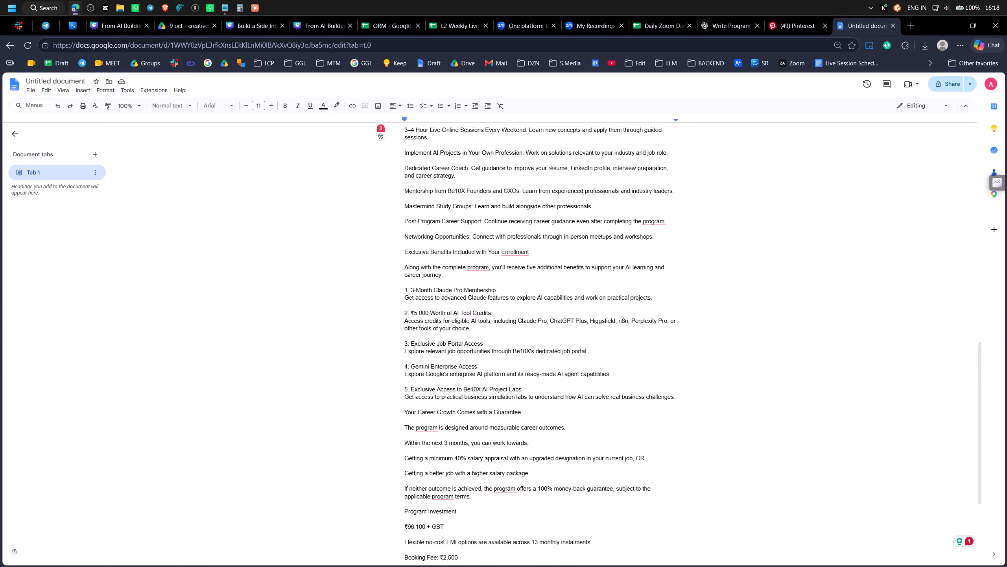
scroll(513, 260, up, 4)
scroll(513, 260, down, 7)
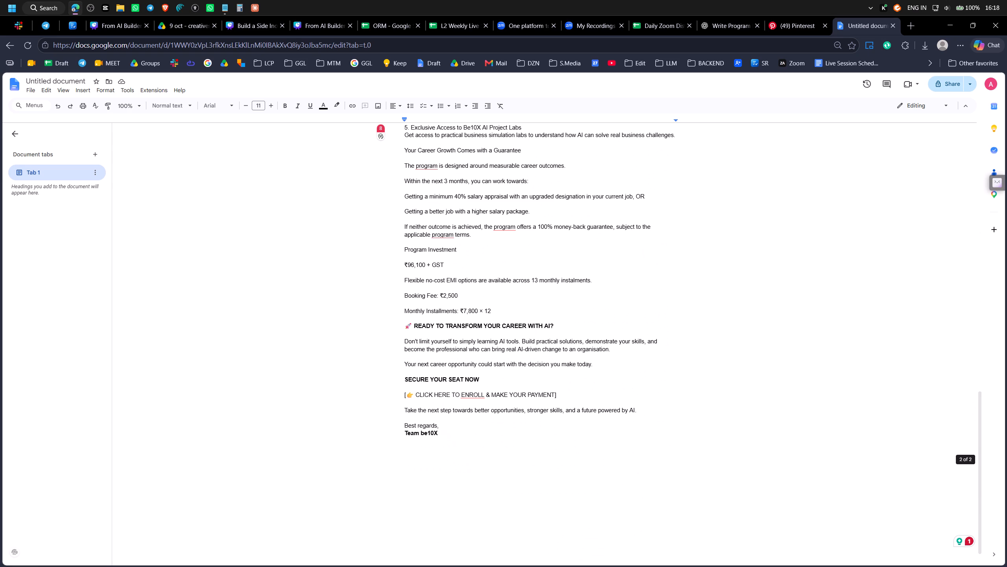
scroll(513, 260, up, 9)
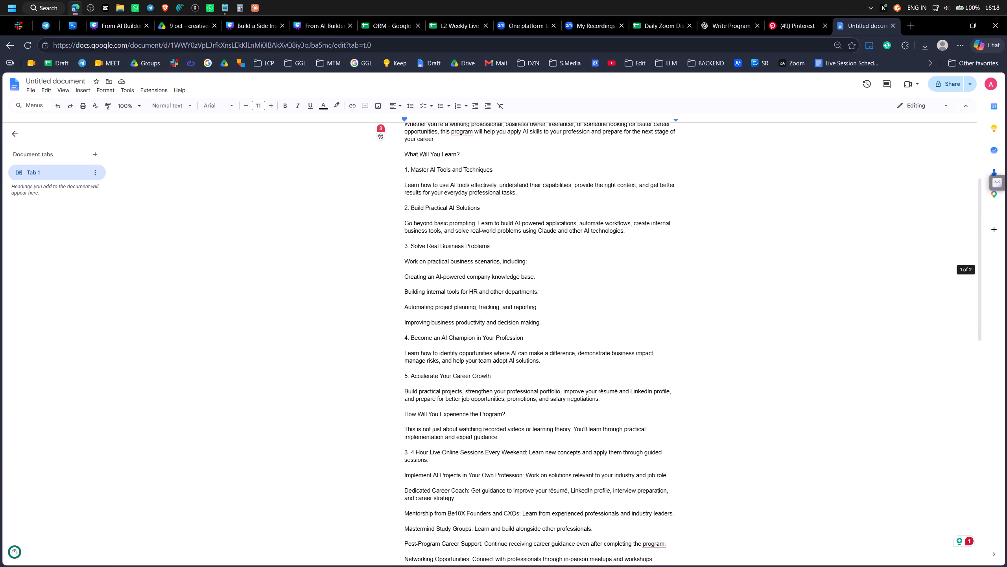
scroll(513, 260, up, 1)
drag(462, 226, 436, 227)
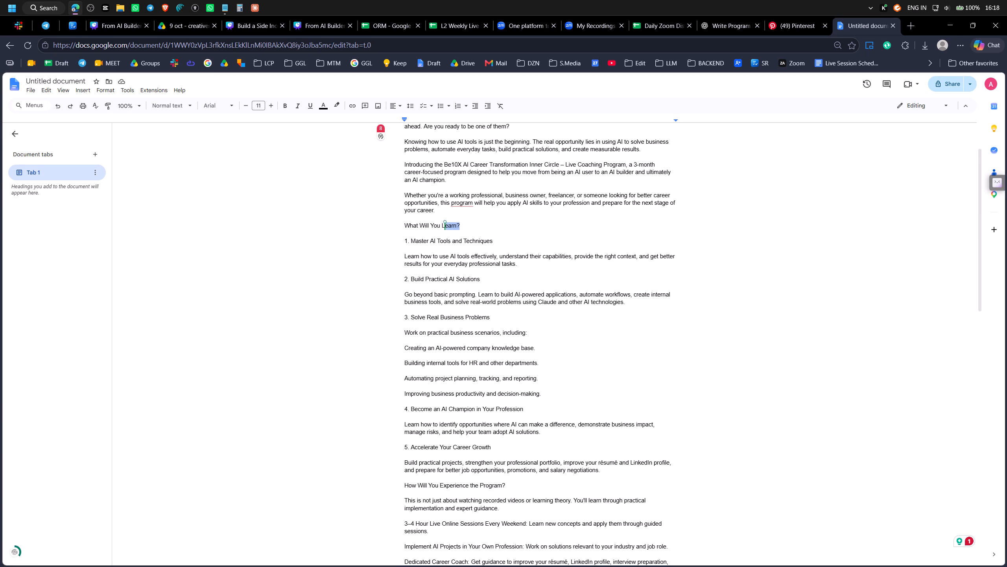
drag(436, 227, 403, 228)
key(ctrl+b)
click(543, 225)
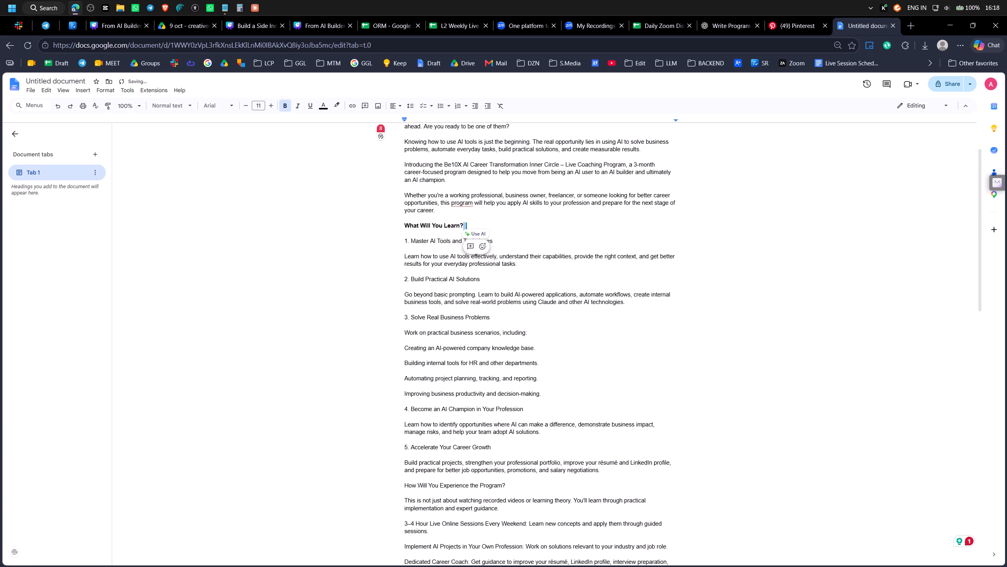
click(515, 228)
Review the whole email from the subject line down to the closing signature and back up.
scroll(515, 228, up, 3)
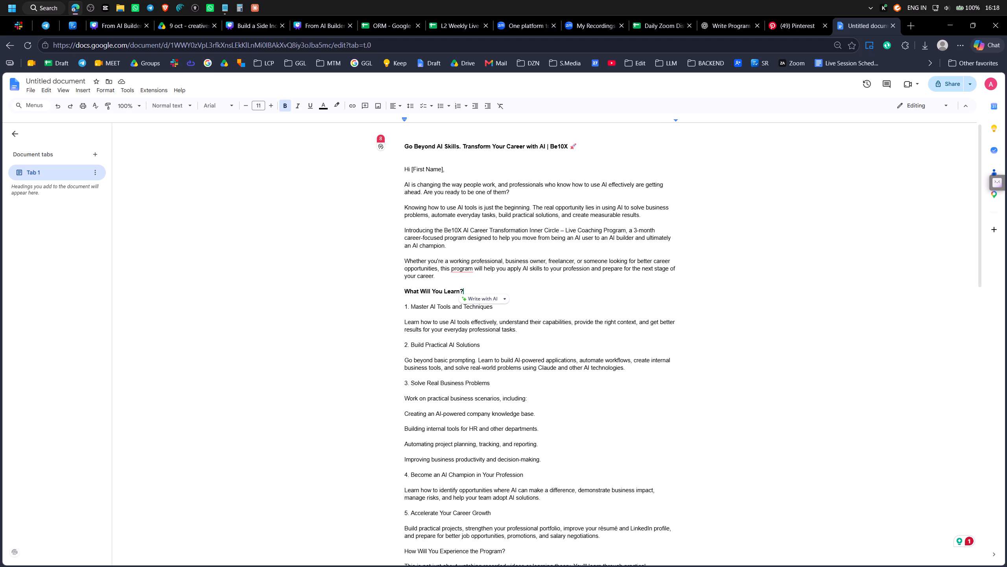
scroll(515, 228, down, 5)
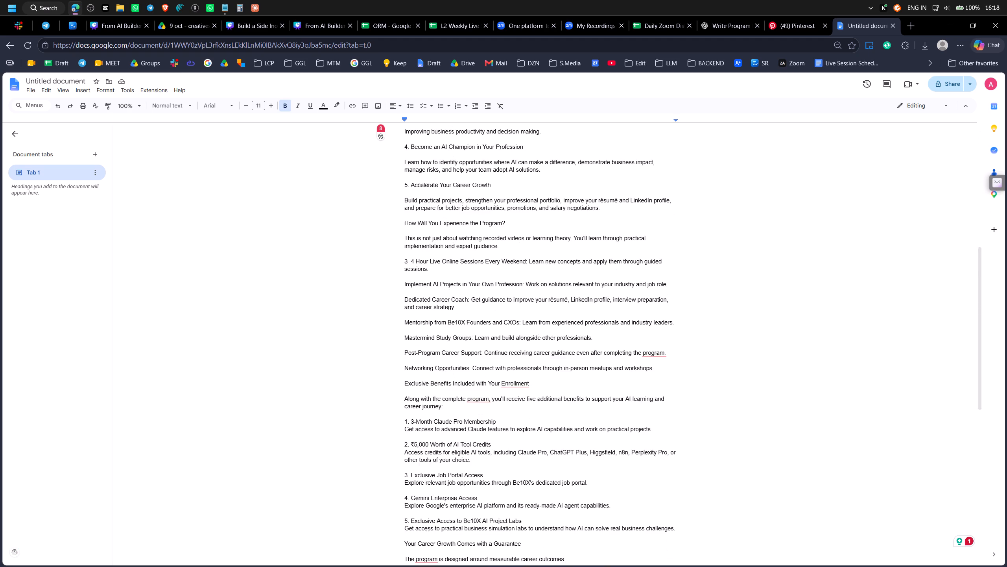
scroll(515, 228, down, 3)
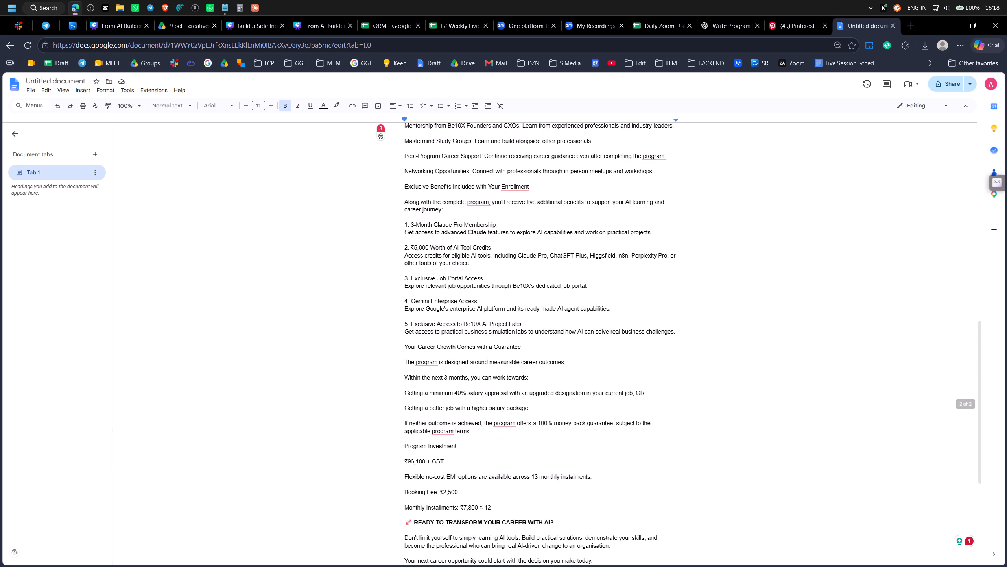
scroll(515, 228, down, 3)
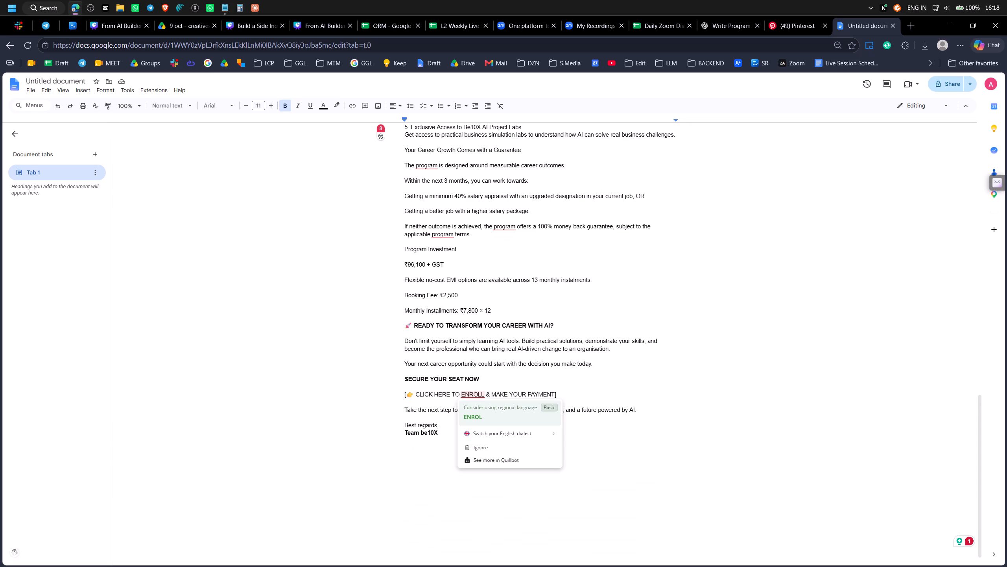
click(494, 377)
scroll(494, 377, up, 2)
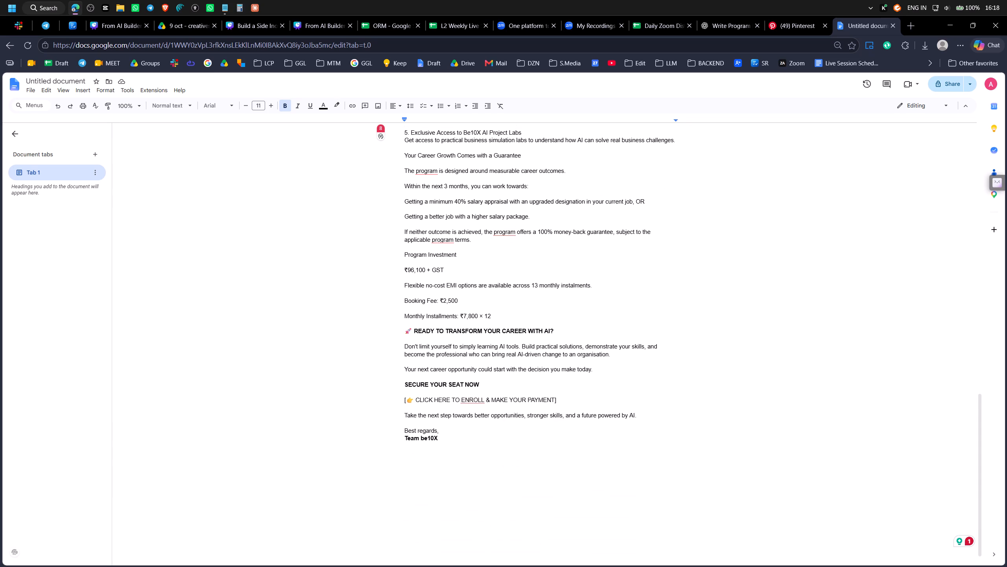
scroll(494, 377, up, 11)
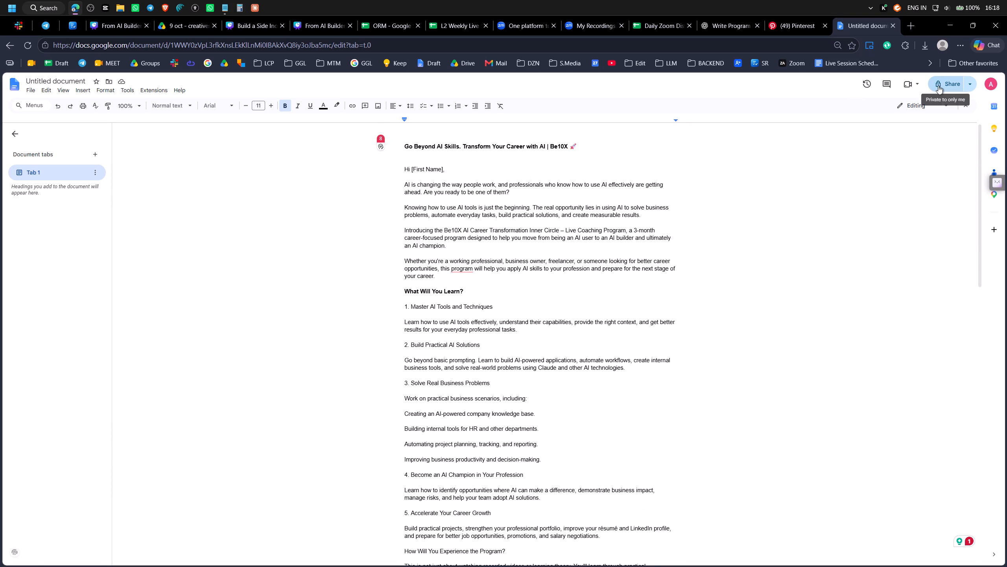
Start sharing the document and save it under the name "AI CT".
click(938, 85)
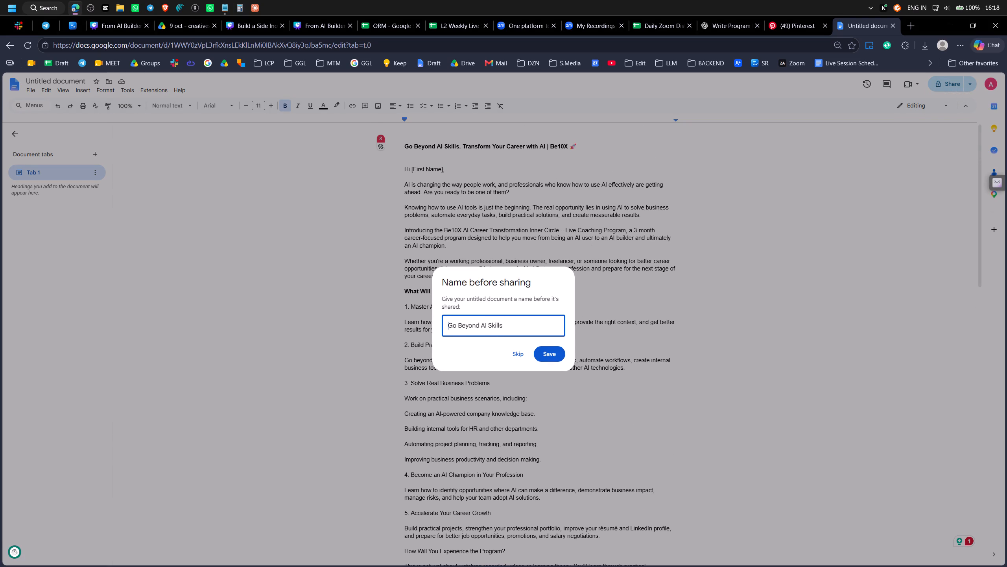
triple_click(469, 325)
key(BackSpace)
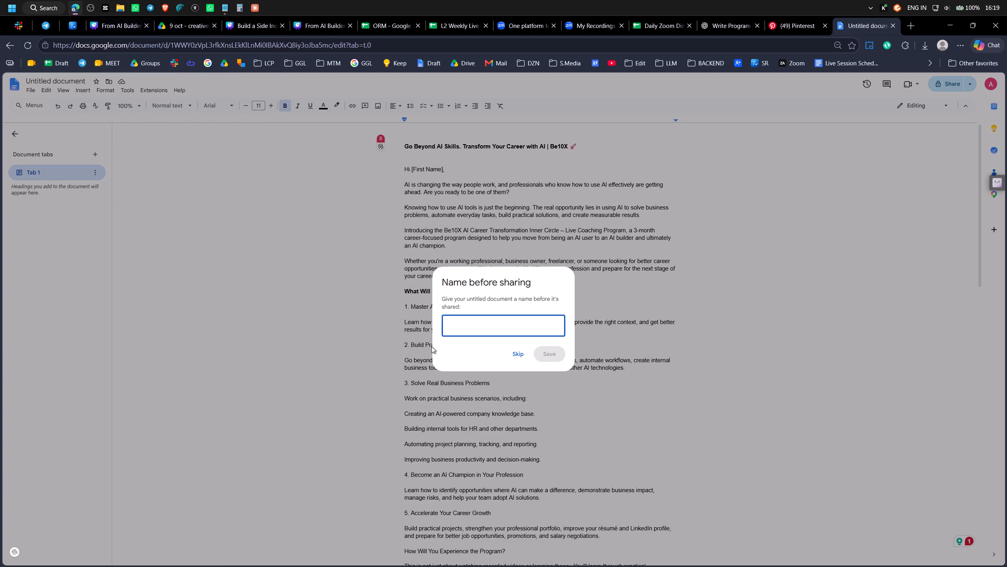
text(AI CT)
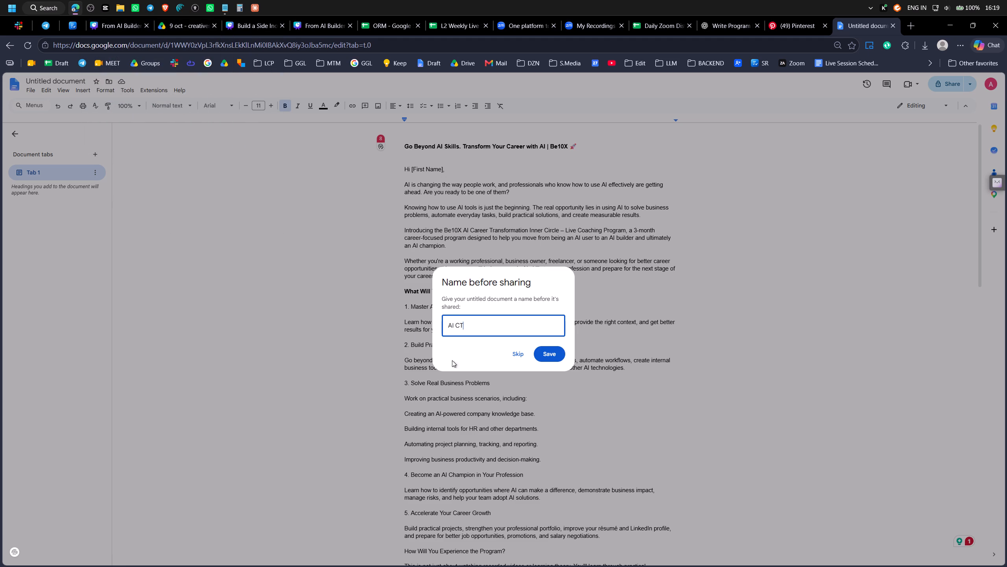
click(550, 353)
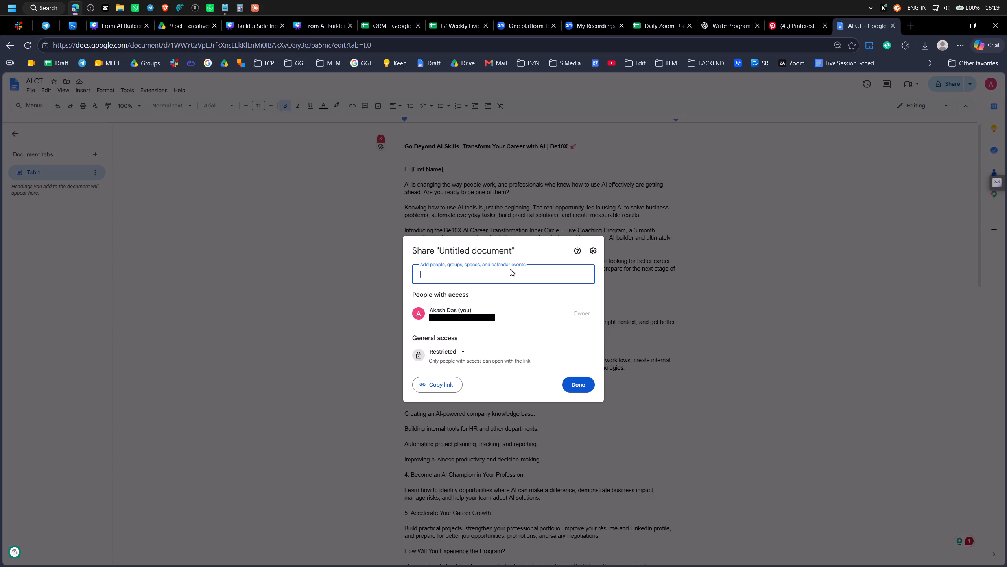
Change the document's general access to "Anyone with the link".
click(457, 350)
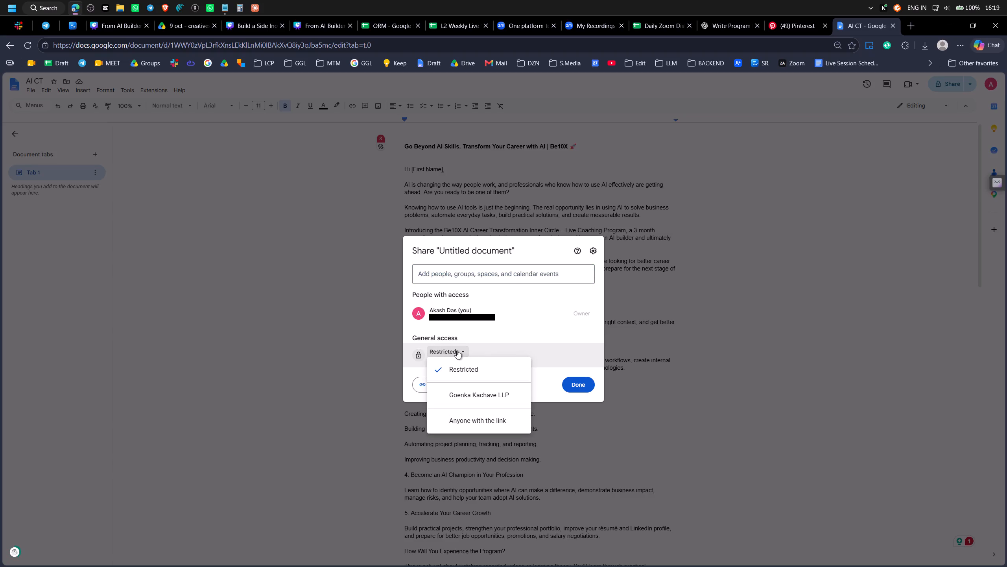
click(469, 418)
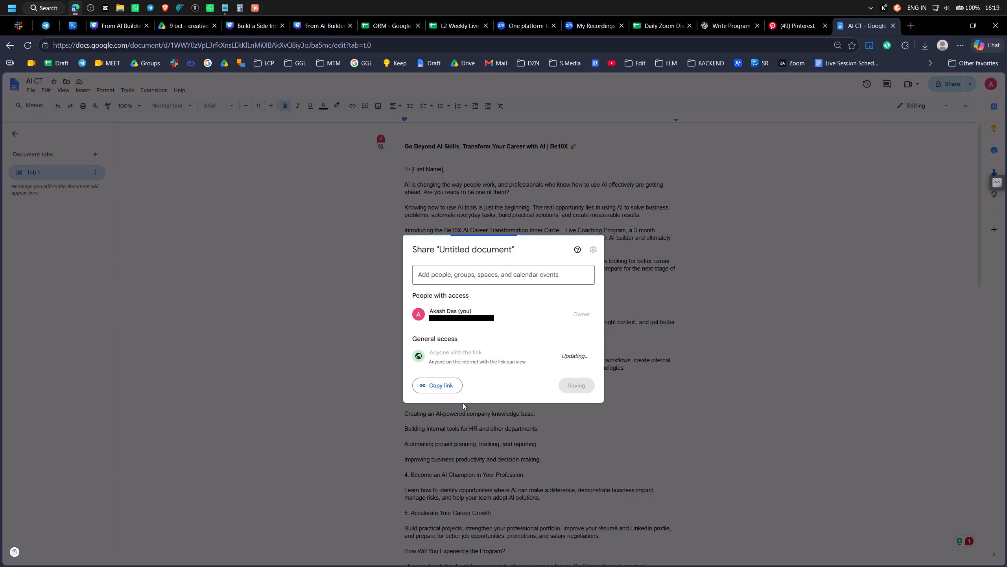
Share the document with the first suggested contact as Editor and send them the notification.
click(458, 280)
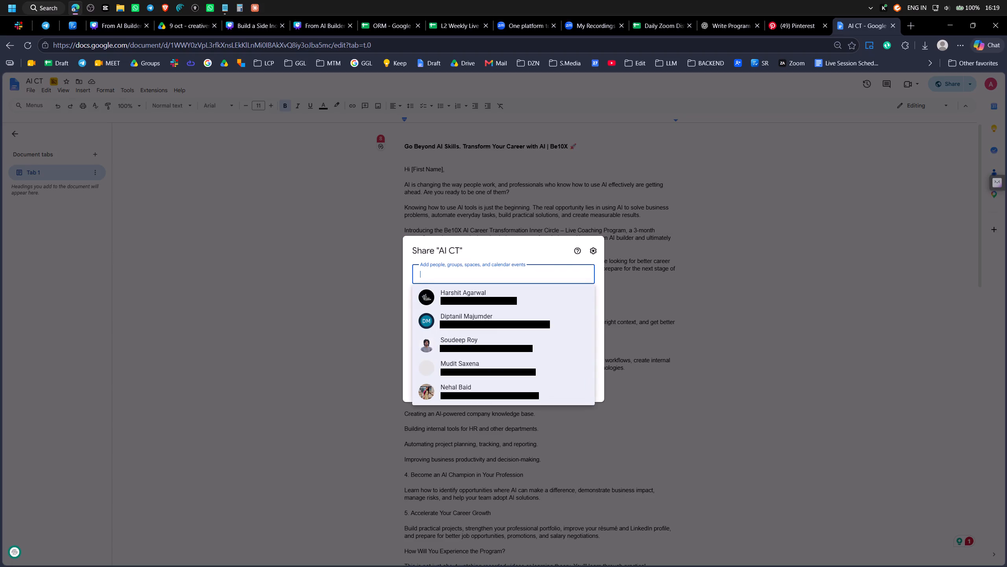
click(458, 295)
click(552, 293)
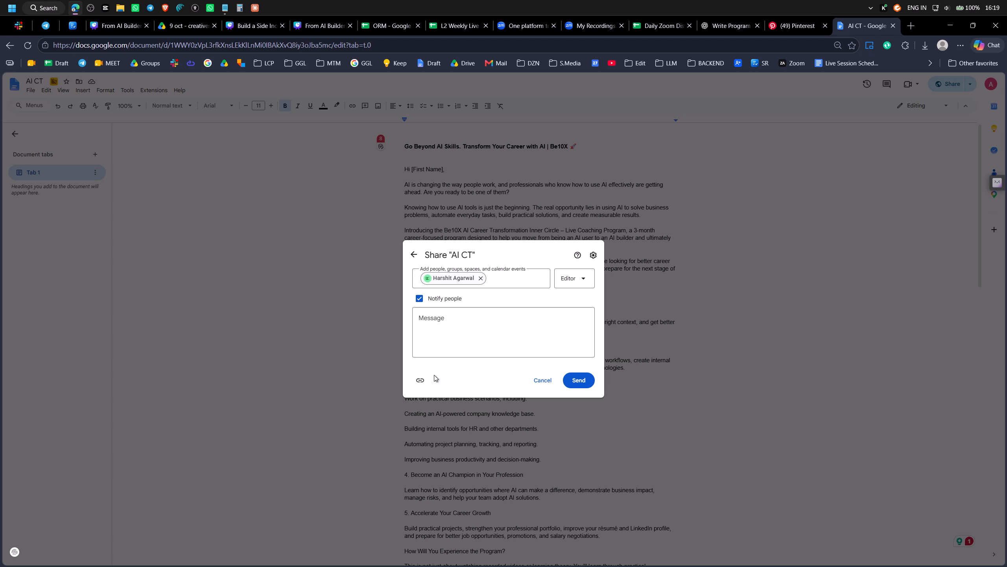
click(571, 373)
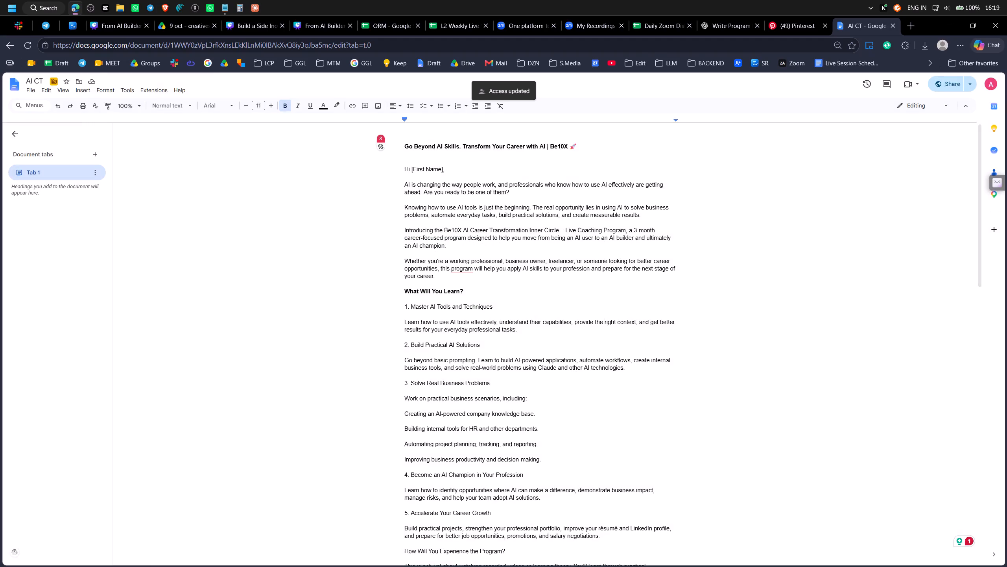
Reopen the sharing settings of "AI CT" and copy the document's link.
click(947, 87)
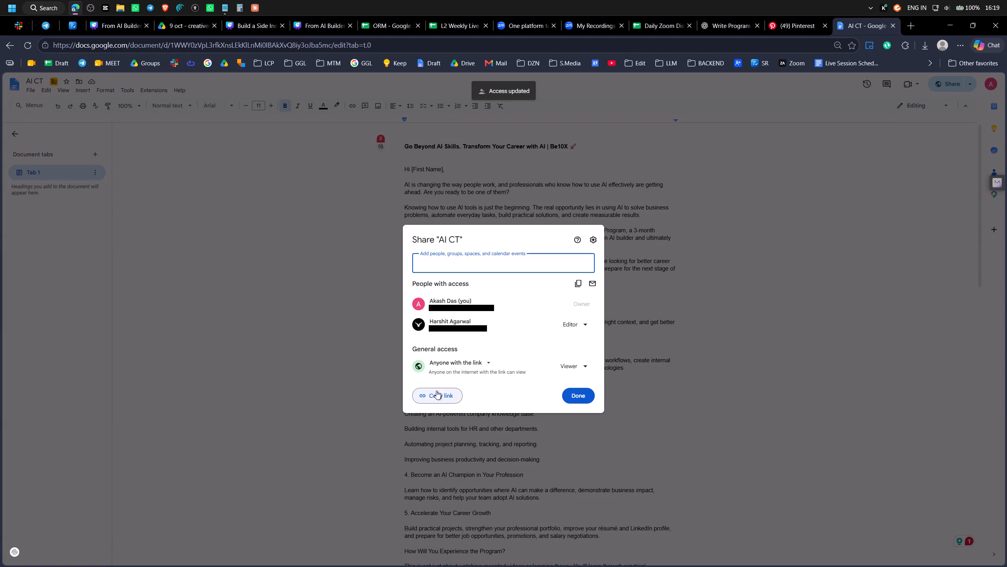
click(443, 396)
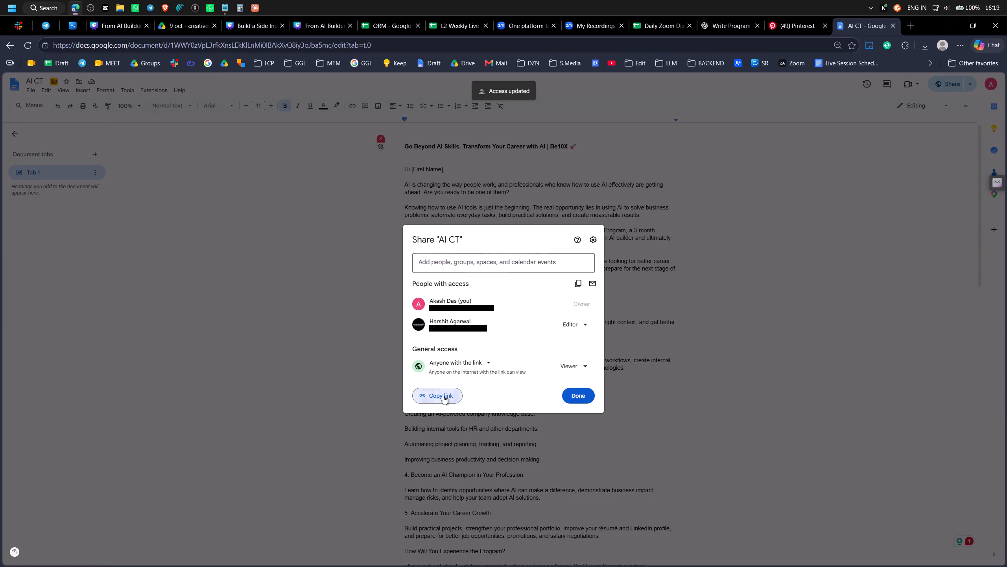
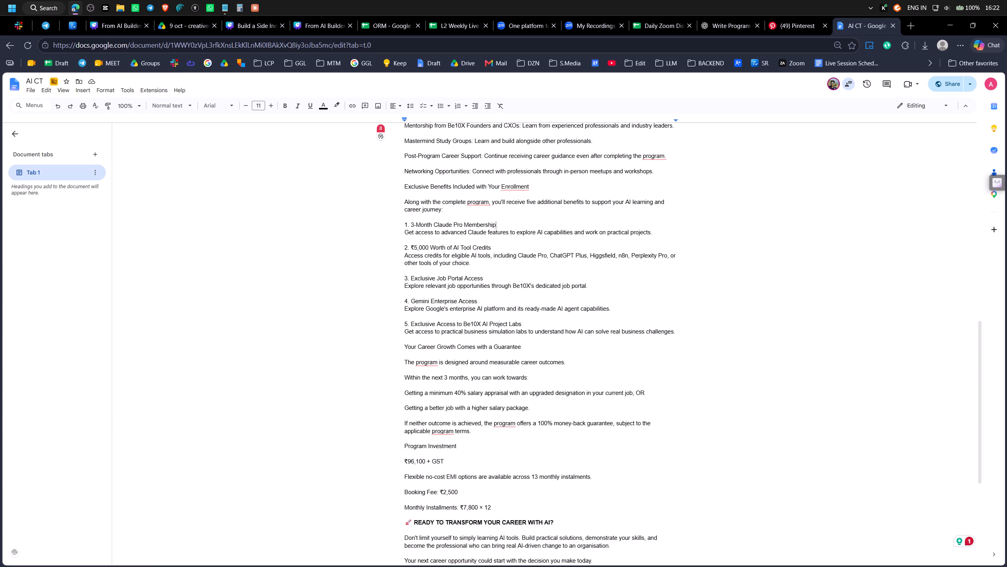
drag(405, 203, 453, 208)
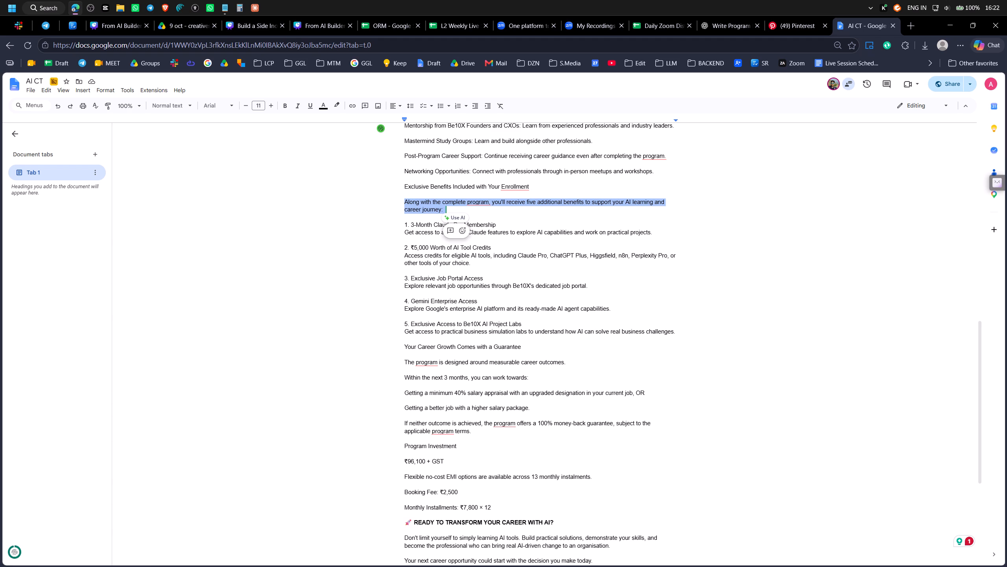
key(shift+Left)
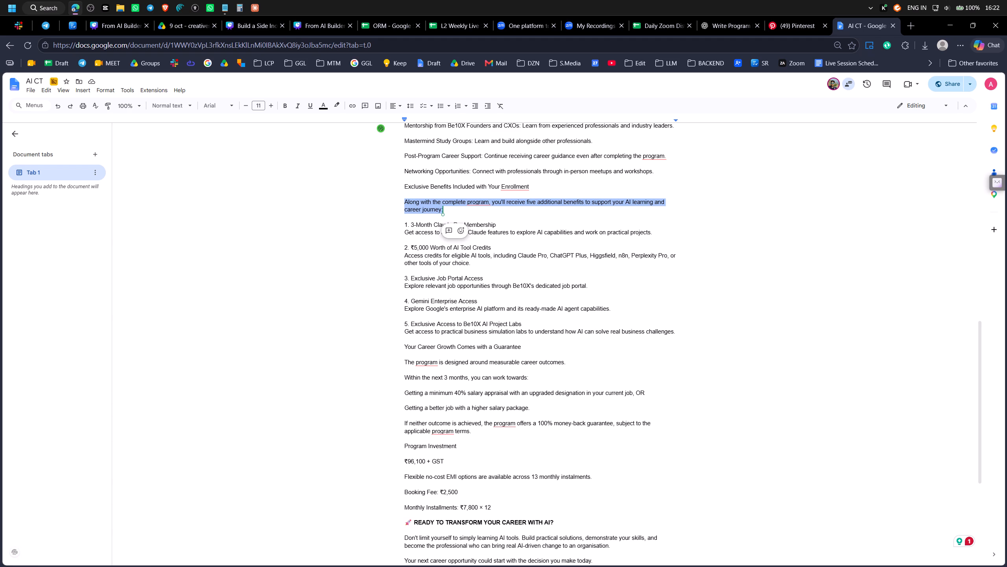
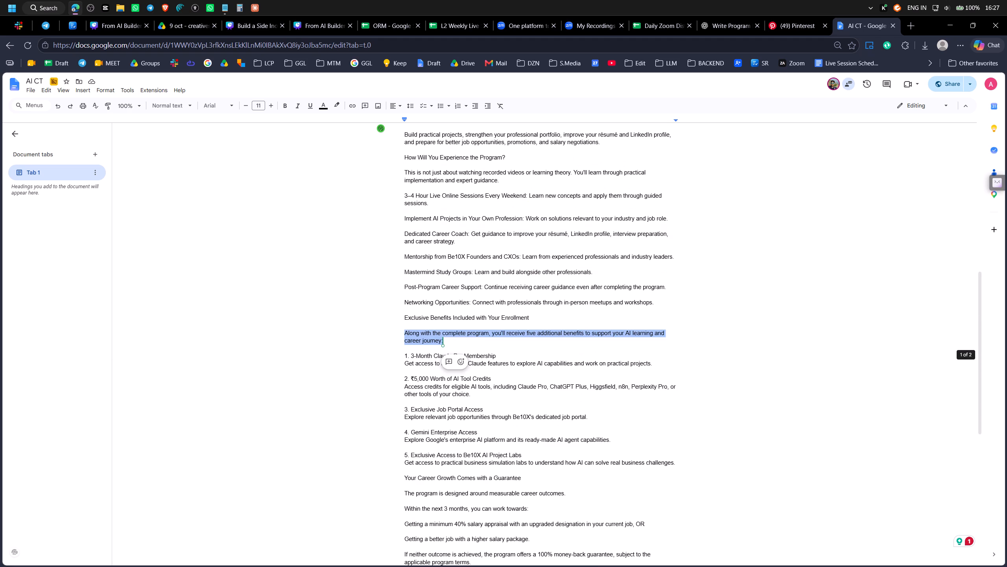
Read the first two exclusive benefits, the 3-Month Claude Pro Membership with its description and the ₹5,000 Worth of AI Tool Credits.
click(523, 314)
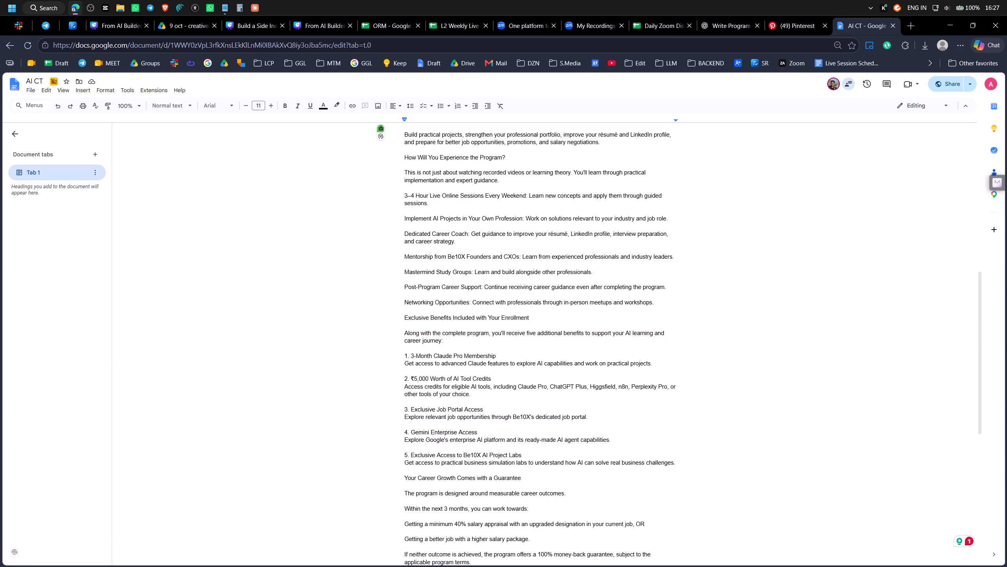
drag(413, 356, 488, 357)
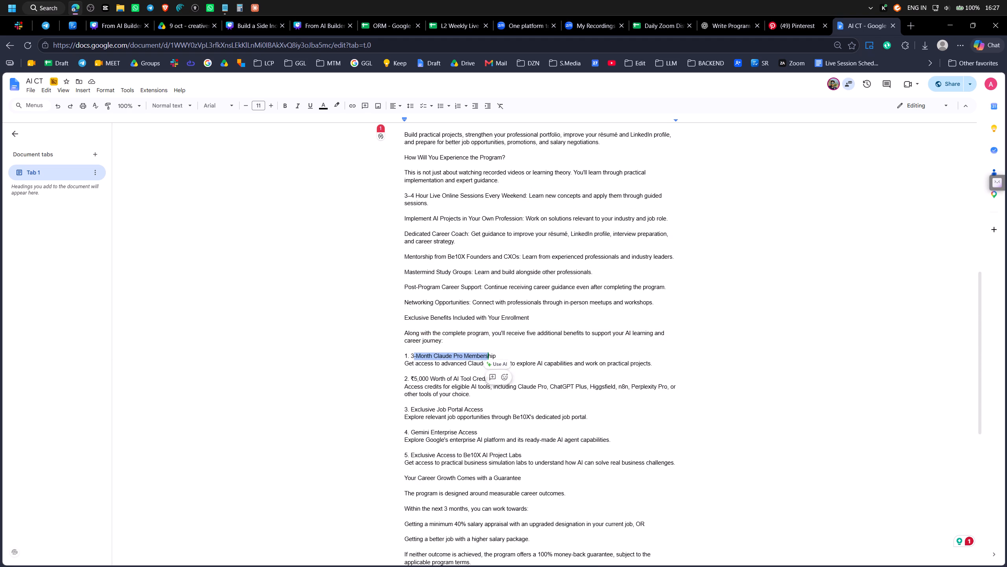
click(426, 374)
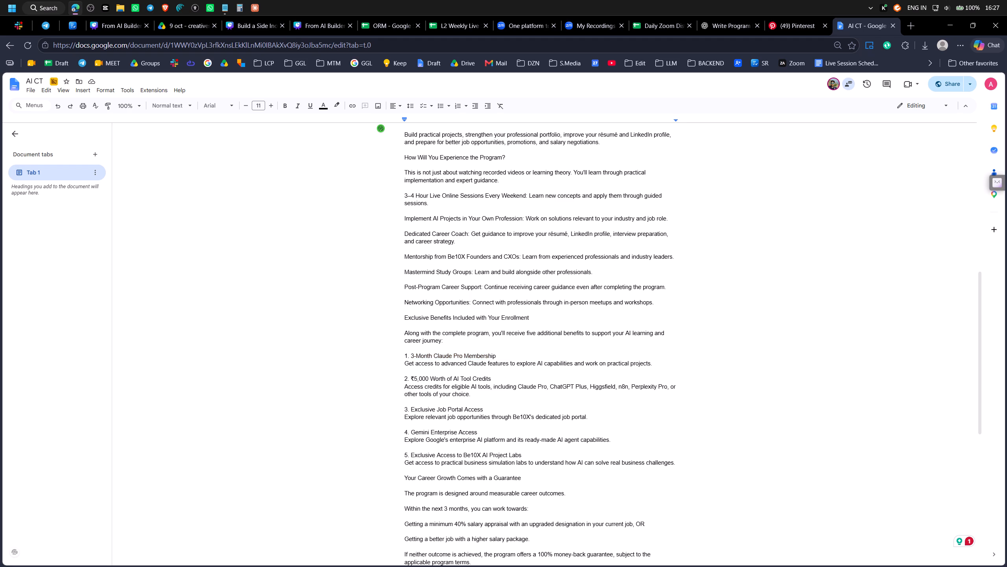
double_click(438, 355)
click(482, 354)
scroll(561, 337, down, 2)
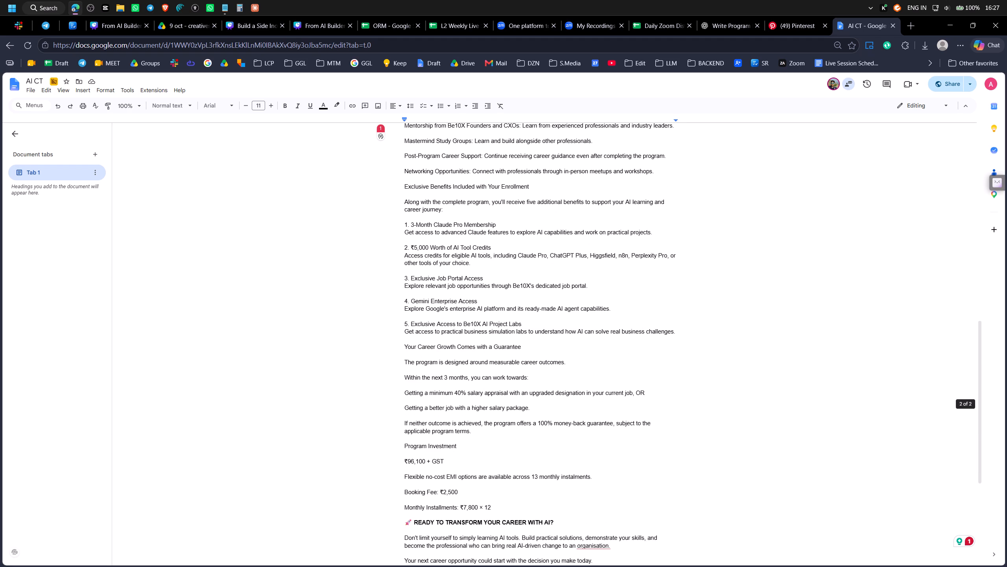
drag(411, 234, 472, 235)
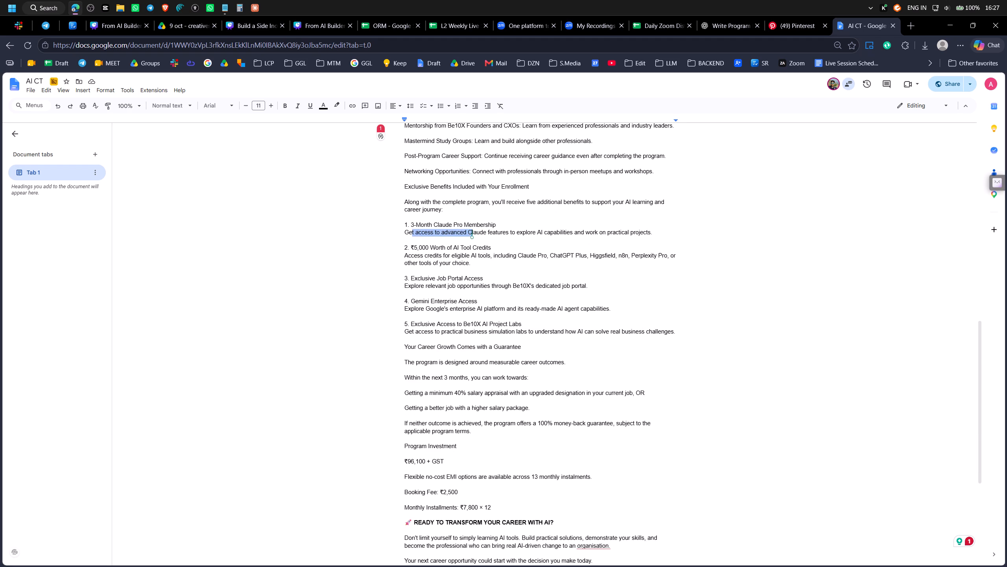
drag(472, 235, 542, 237)
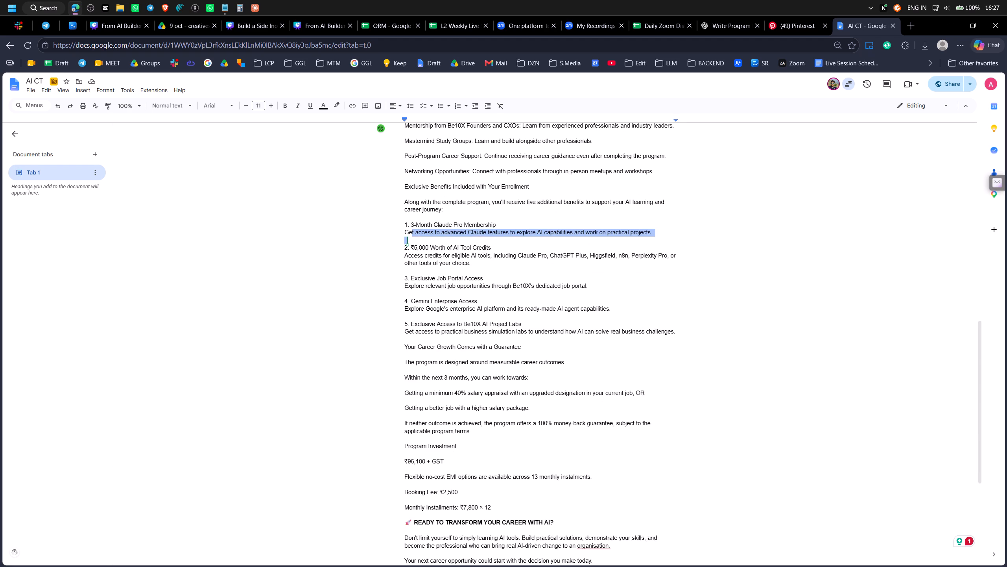
drag(542, 237, 651, 235)
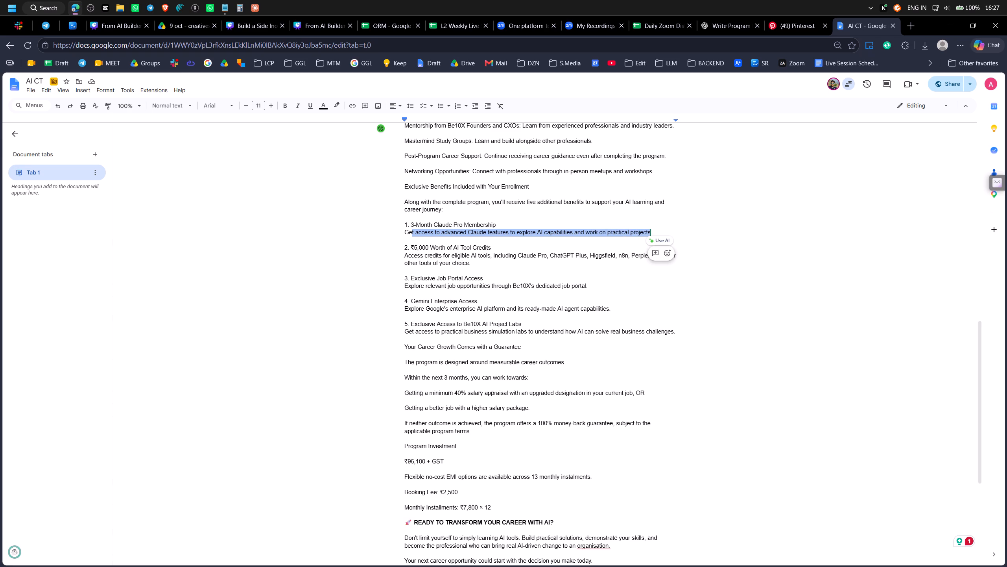
drag(411, 248, 489, 248)
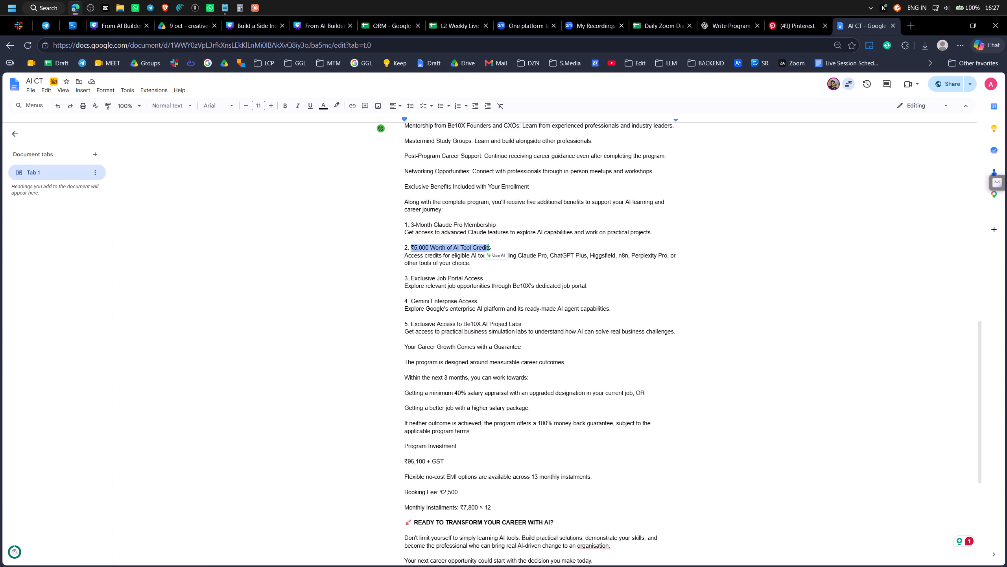
click(463, 256)
drag(493, 248, 424, 248)
drag(424, 248, 411, 248)
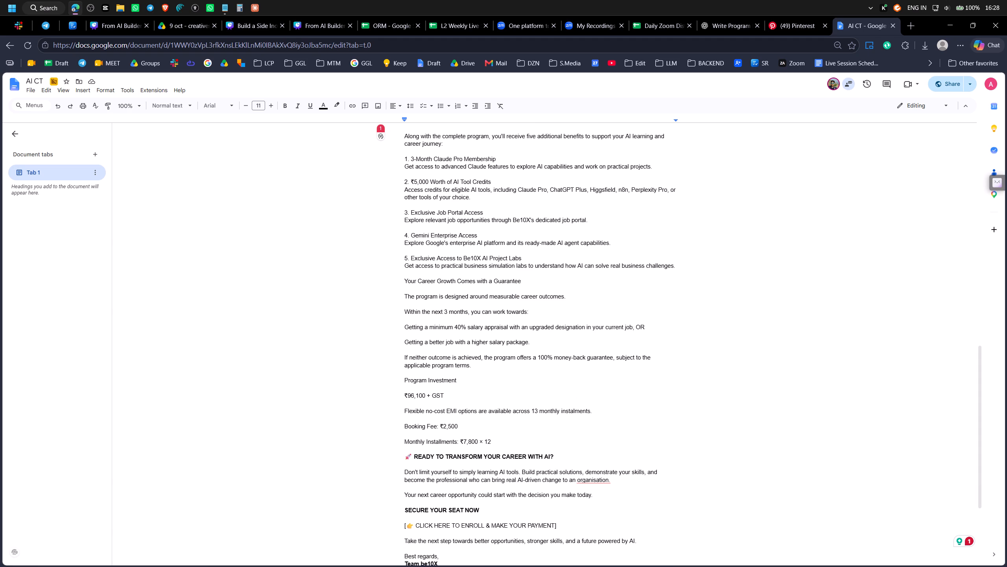
click(413, 274)
Bold the "How Will You Experience the Program?" heading, matching the "What Will You Learn?" heading.
scroll(496, 272, up, 5)
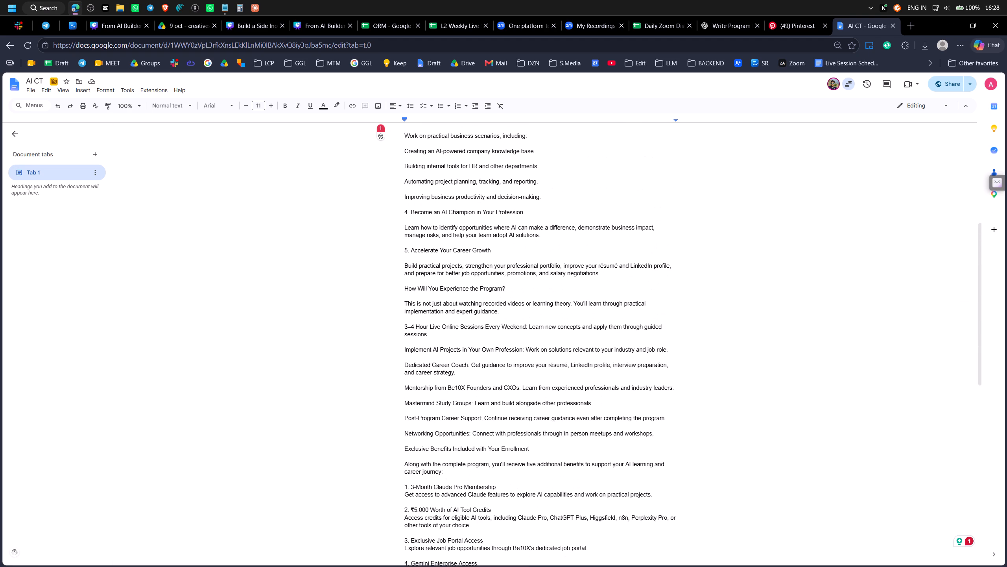
scroll(496, 272, up, 3)
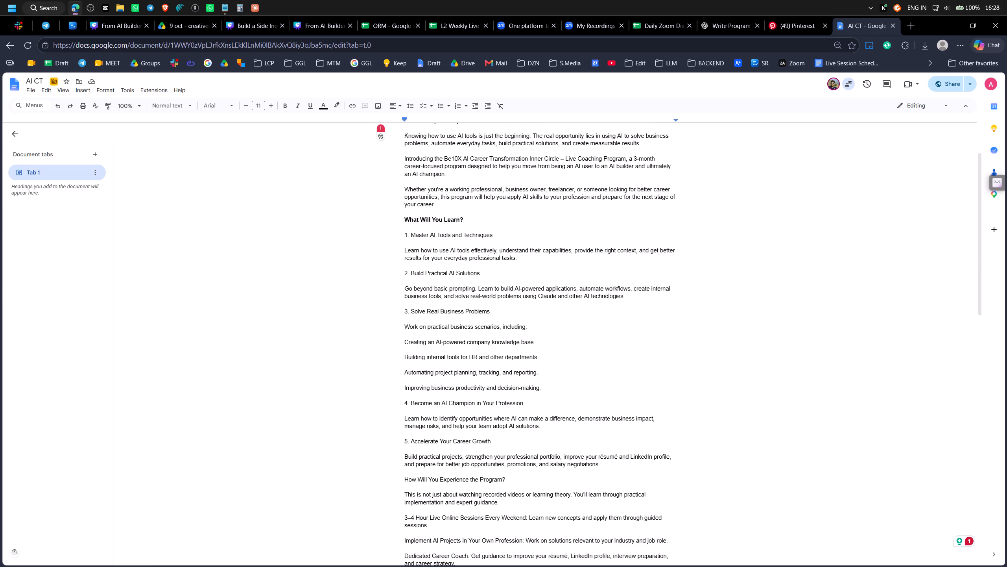
scroll(496, 272, down, 4)
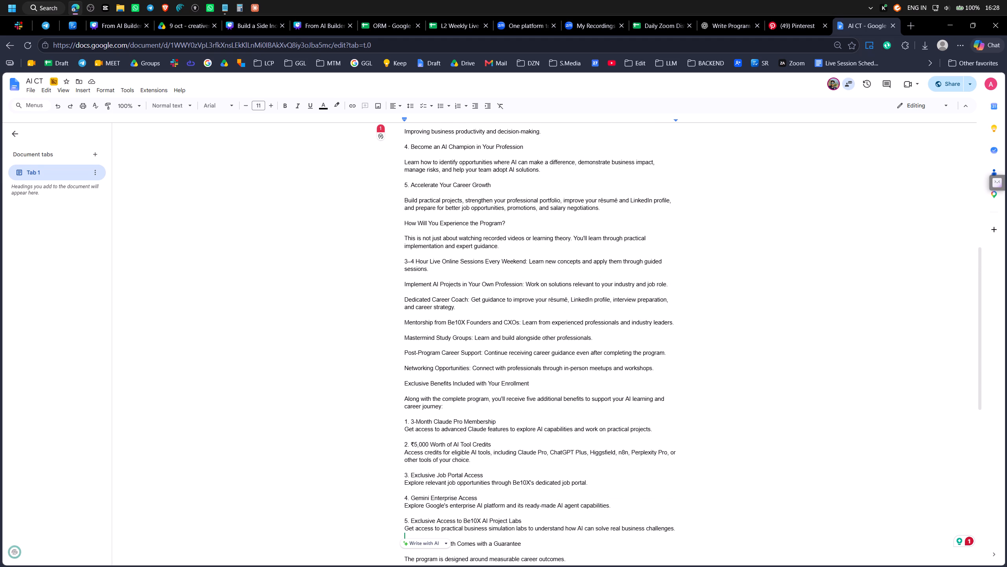
drag(509, 223, 403, 226)
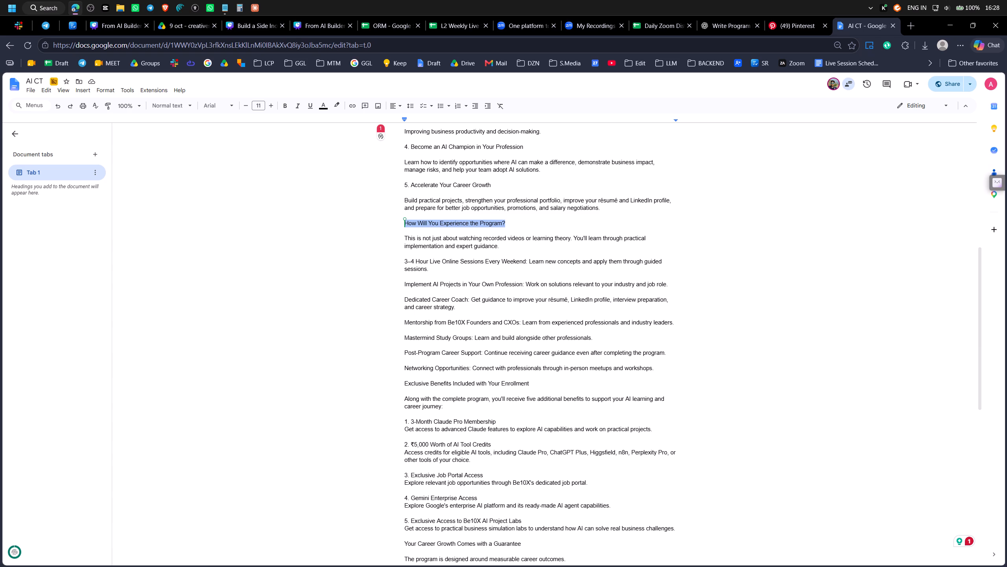
key(ctrl+b)
click(627, 219)
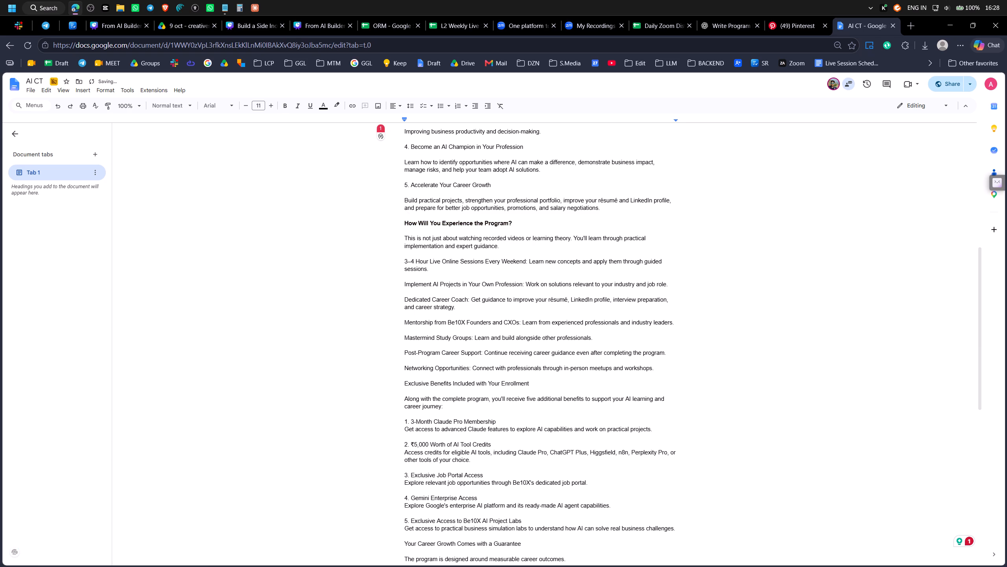
Bold the "Exclusive Benefits Included with Your Enrollment" heading.
scroll(442, 289, down, 1)
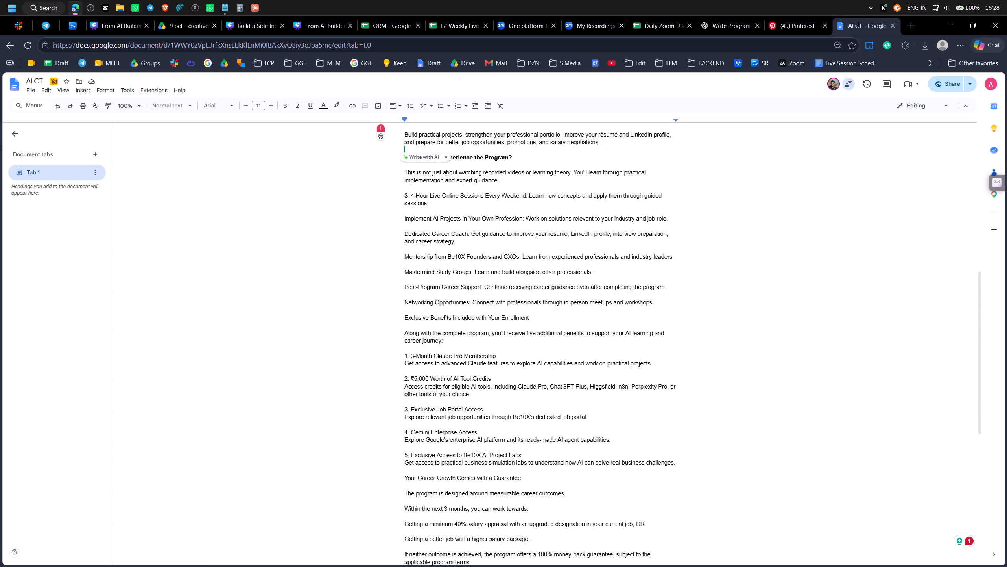
drag(531, 319, 451, 319)
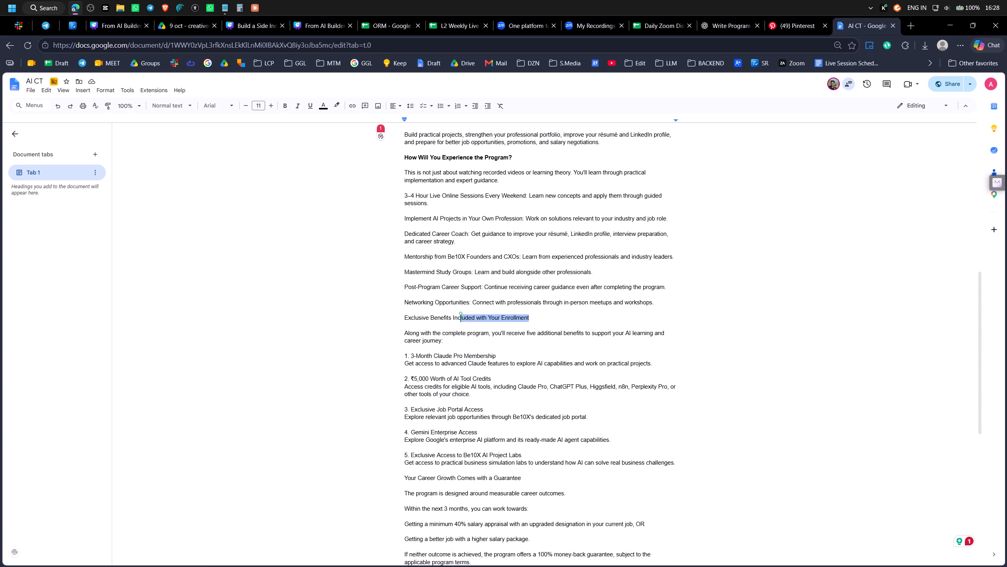
drag(451, 319, 402, 319)
key(ctrl+b)
click(587, 295)
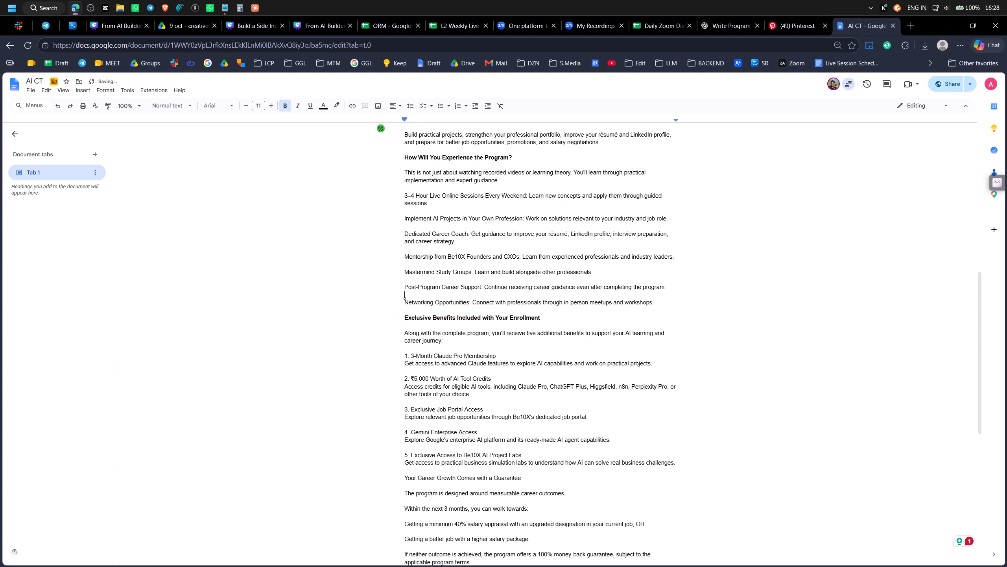
Examine the "Your Career Growth Comes with a Guarantee" heading and the fifth benefit about the Be10X AI Project Labs.
scroll(588, 295, down, 3)
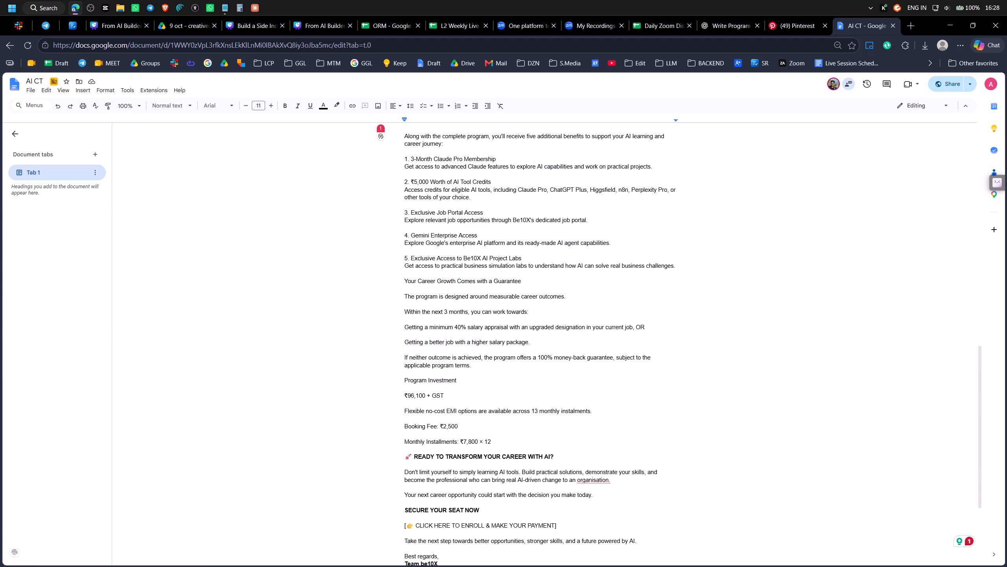
drag(405, 280, 530, 278)
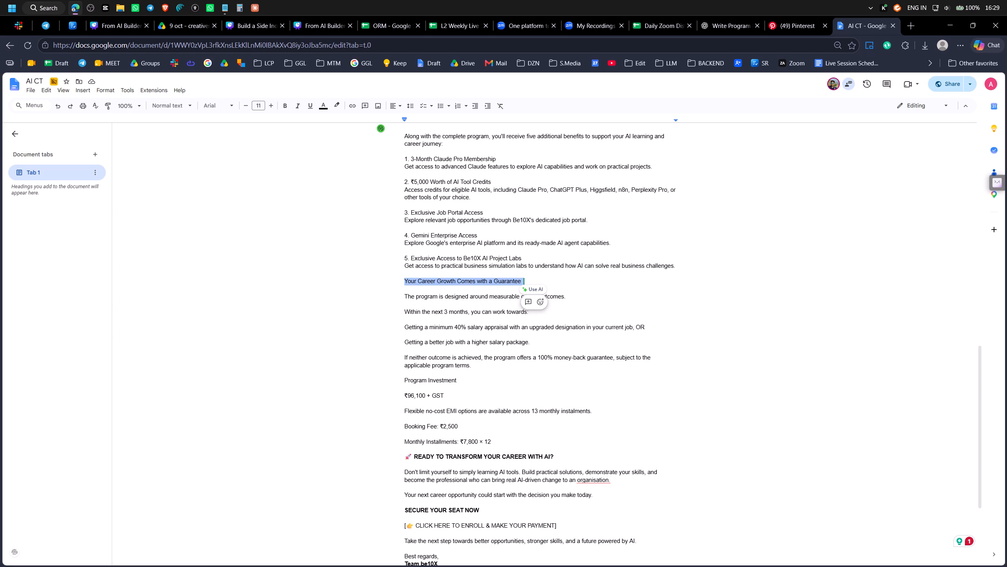
click(448, 298)
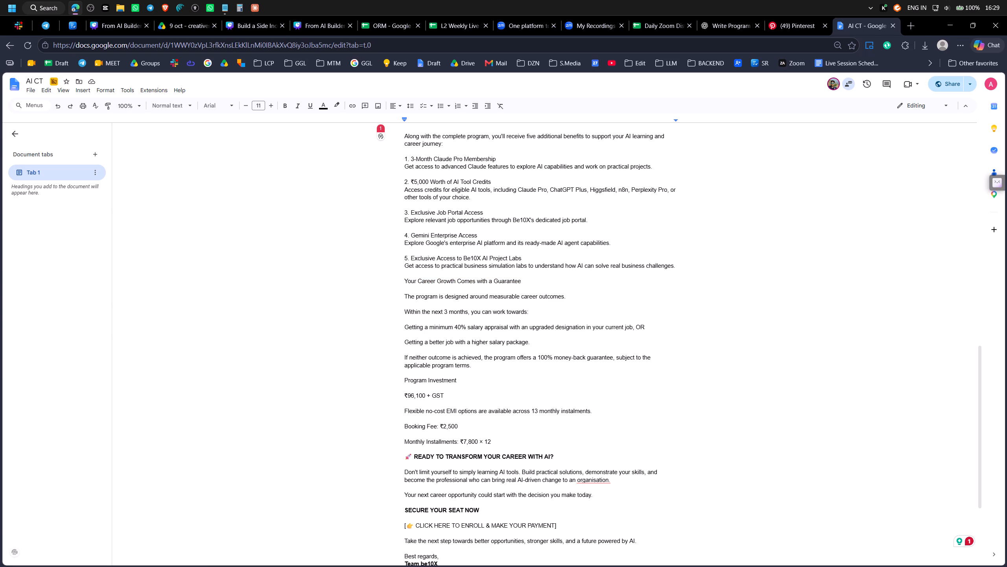
click(439, 268)
click(457, 267)
drag(526, 259, 404, 257)
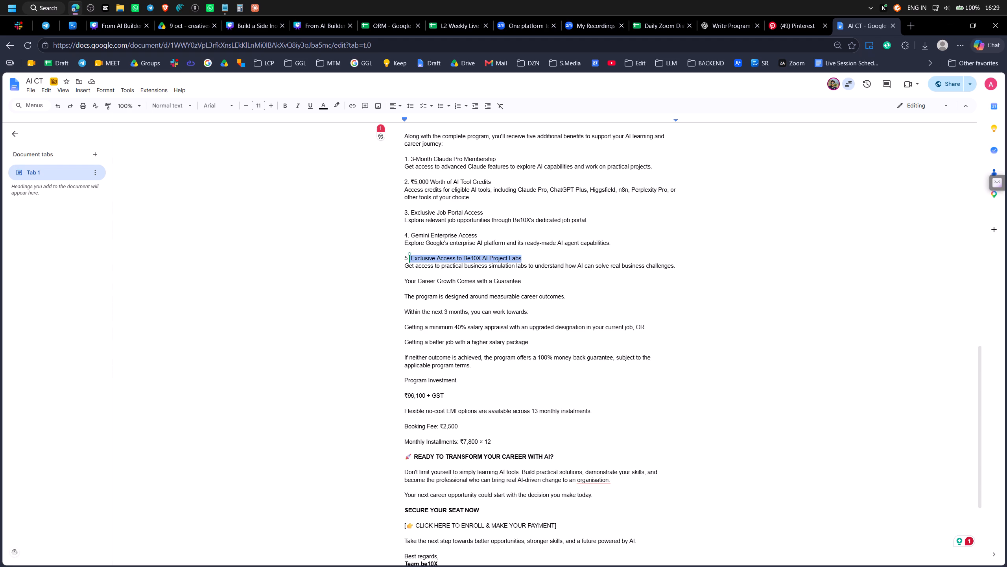
drag(404, 257, 409, 257)
click(448, 273)
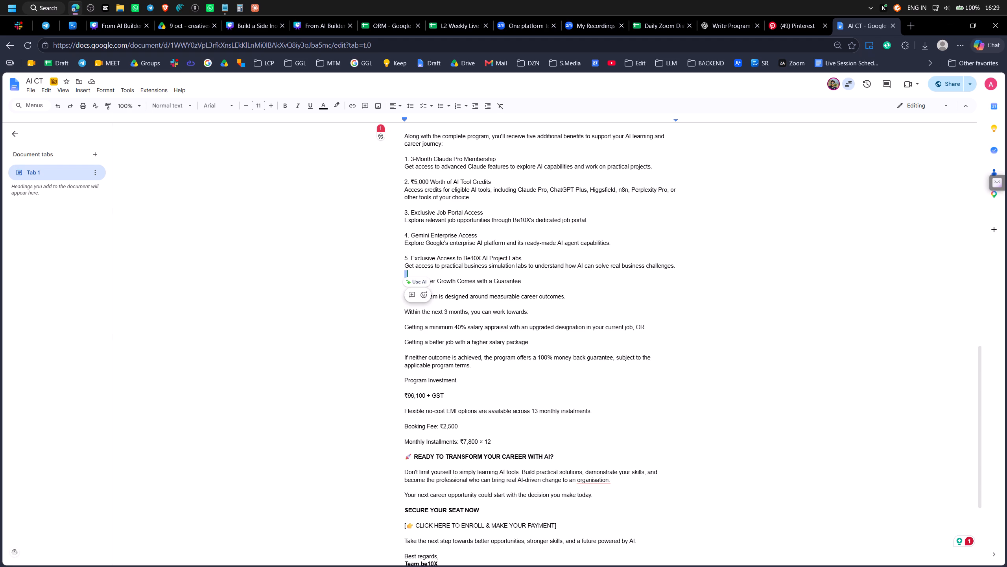
Copy the fifth benefit's title, "Exclusive Access to Be10X AI Project Labs", without its number.
click(465, 258)
drag(411, 259, 524, 259)
key(ctrl+c)
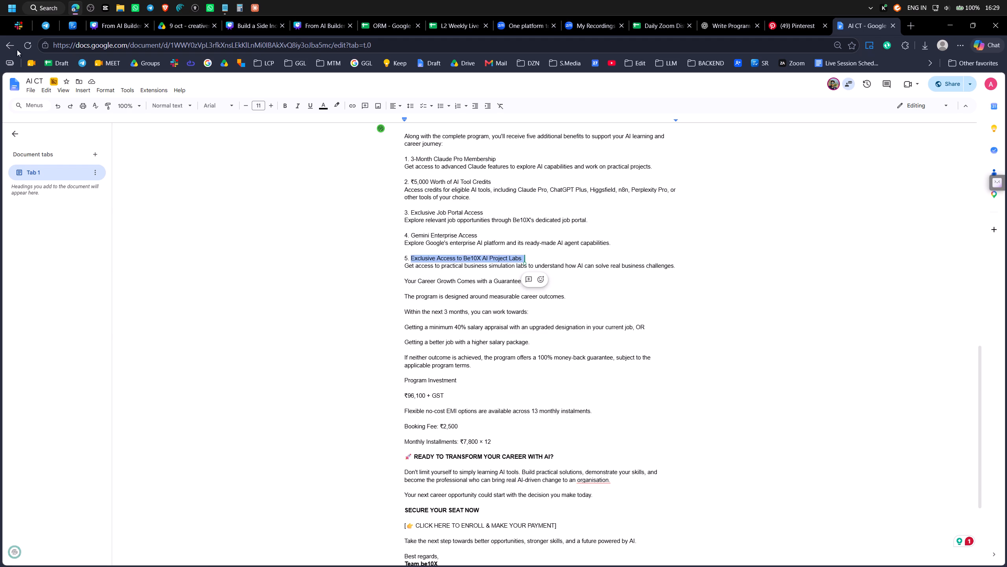
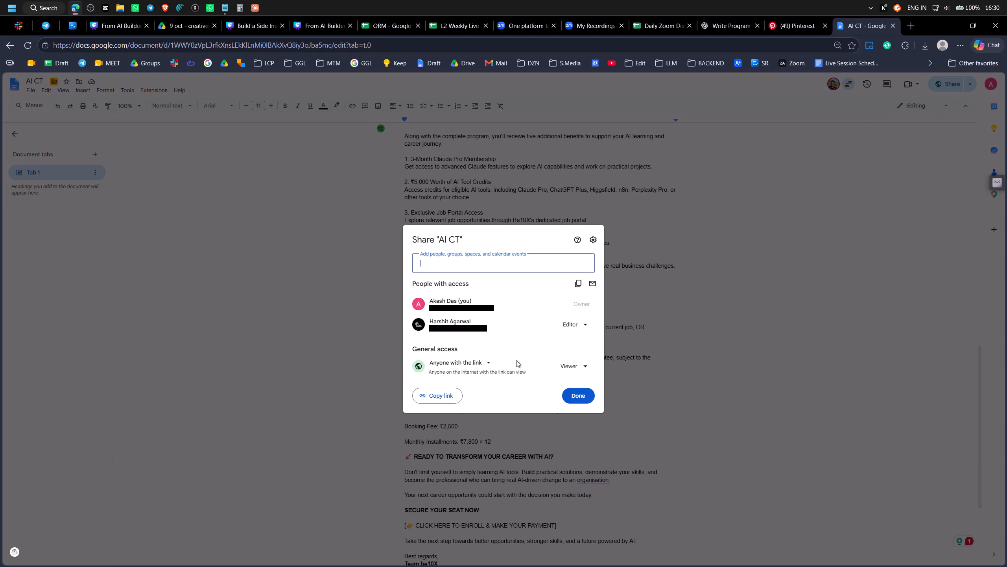
Copy the document's sharing link and close the sharing settings.
click(435, 395)
click(575, 397)
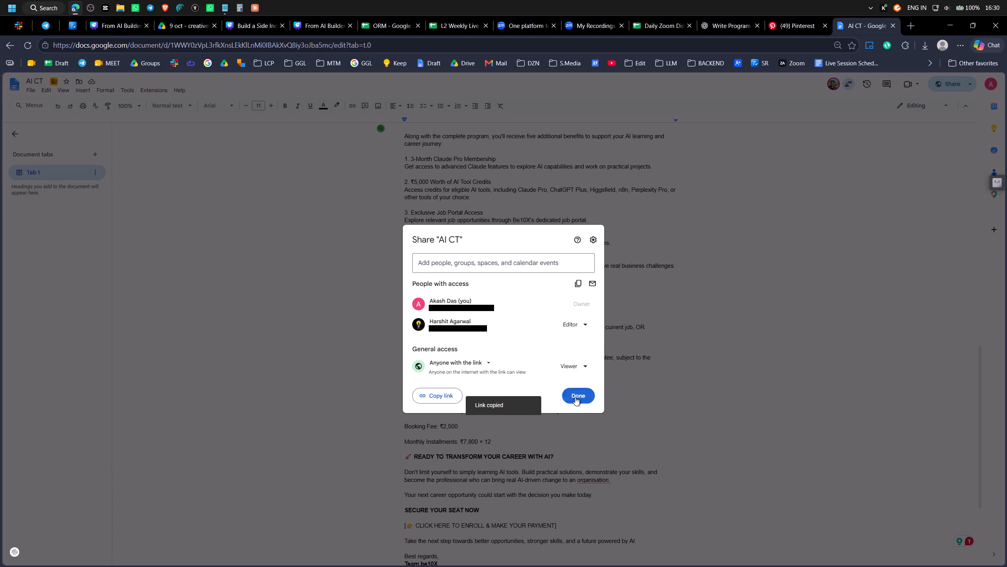
Rename the document as "AI CT mail draft".
click(41, 80)
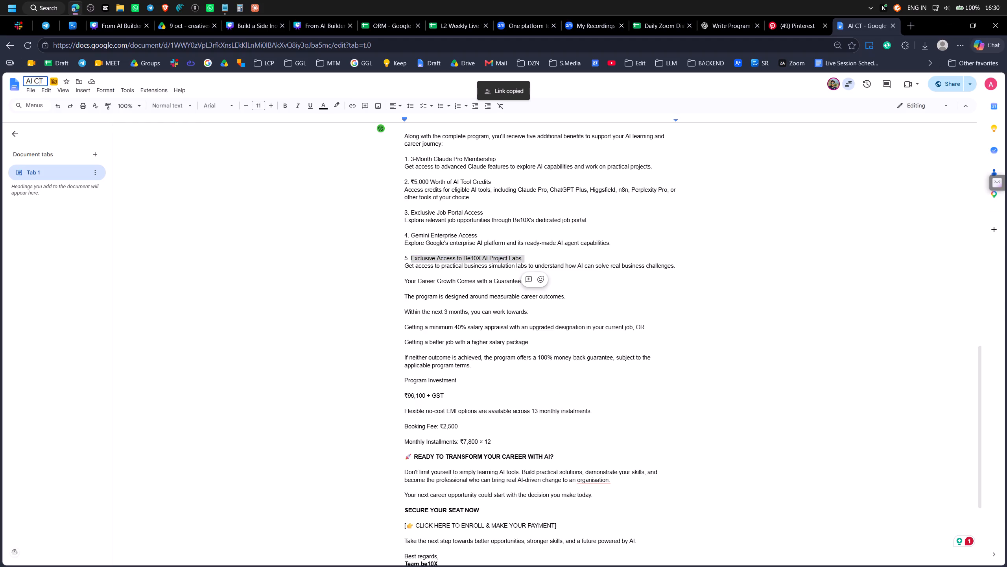
click(45, 79)
key(space)
text(mail)
key(BackSpace)
key(BackSpace)
key(BackSpace)
key(BackSpace)
text(email draft)
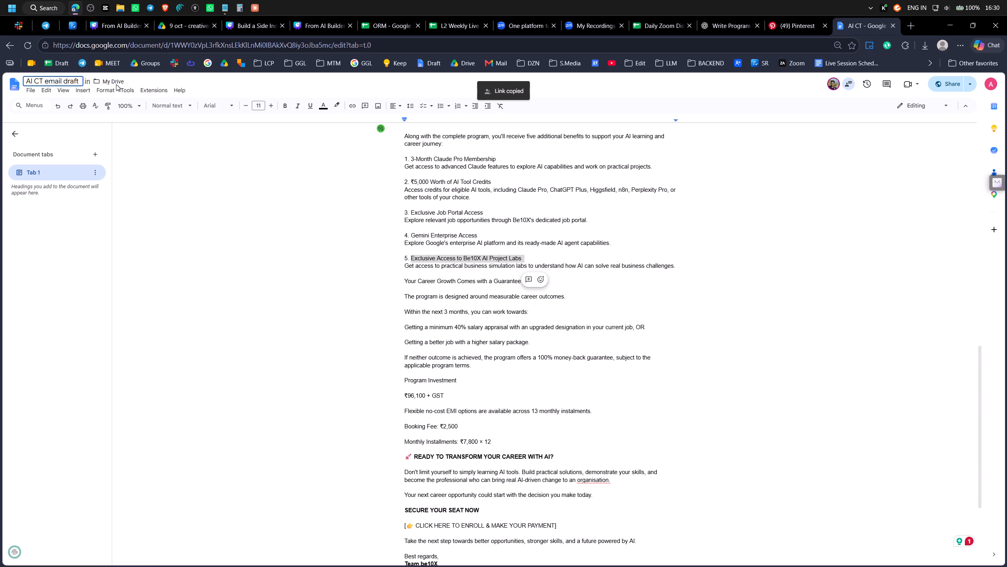
click(48, 79)
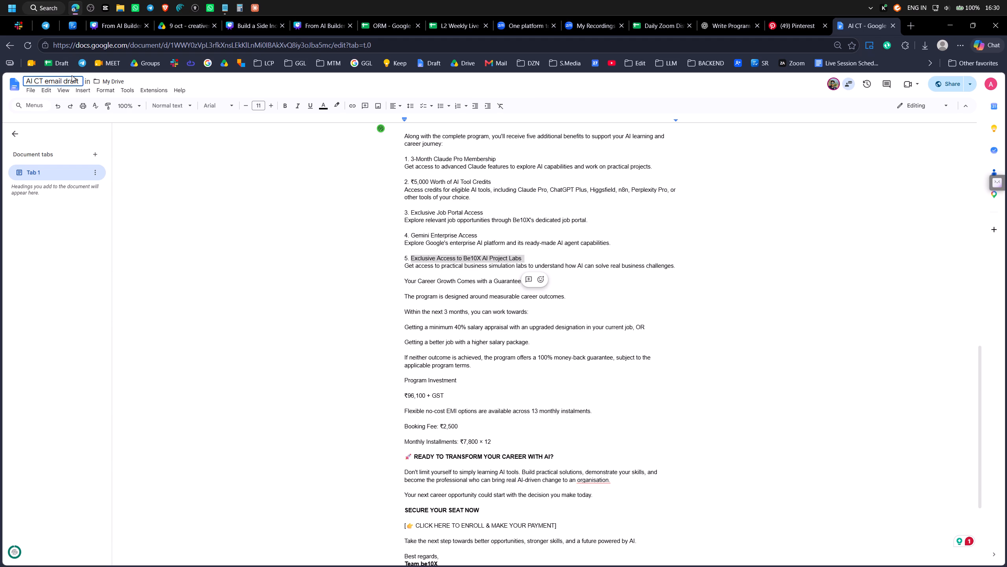
key(BackSpace)
click(227, 83)
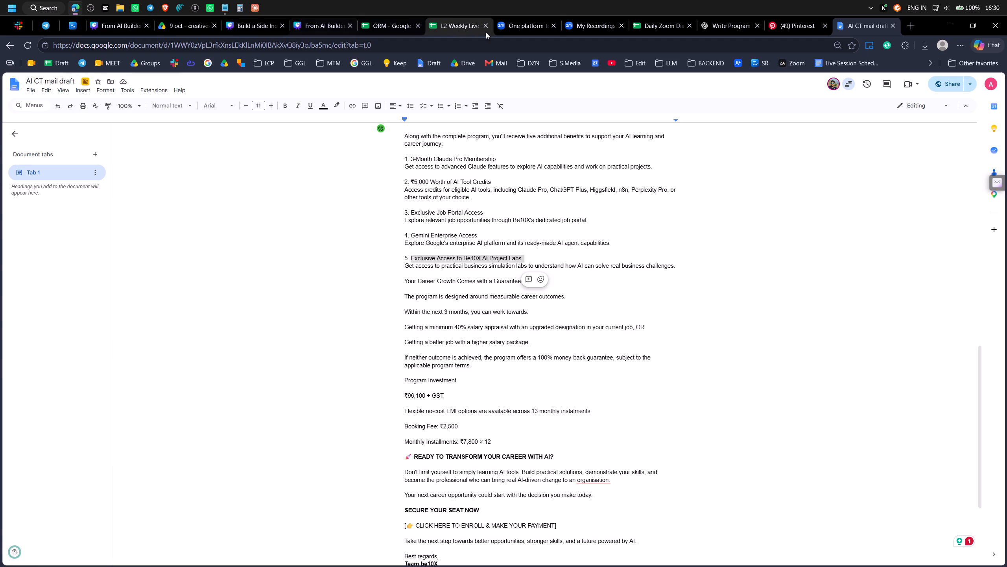
Switch to Zoom's cloud recordings and refresh the list to check the "Build & Sell AI Powered Products to Businesses" recording.
click(521, 28)
click(594, 26)
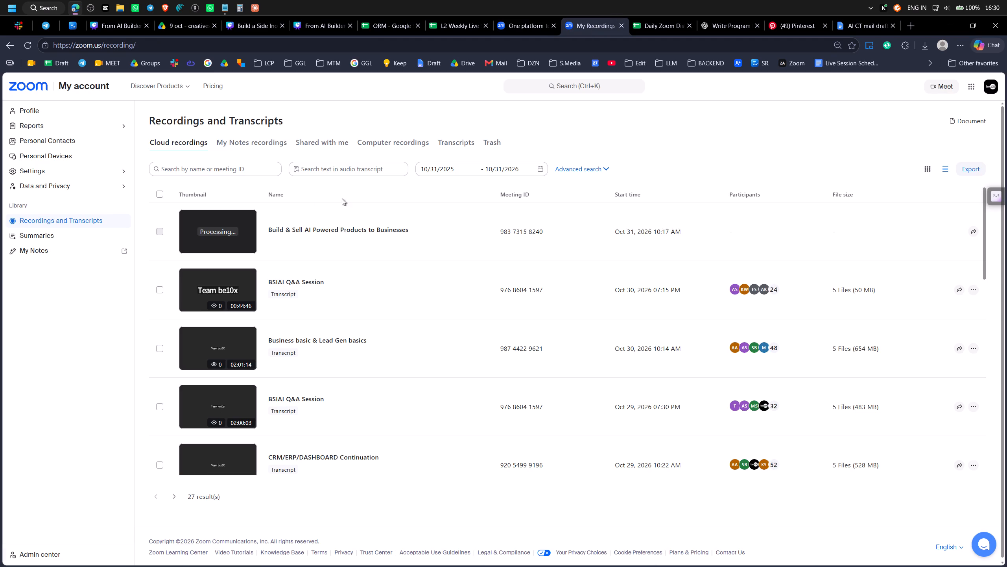
click(26, 41)
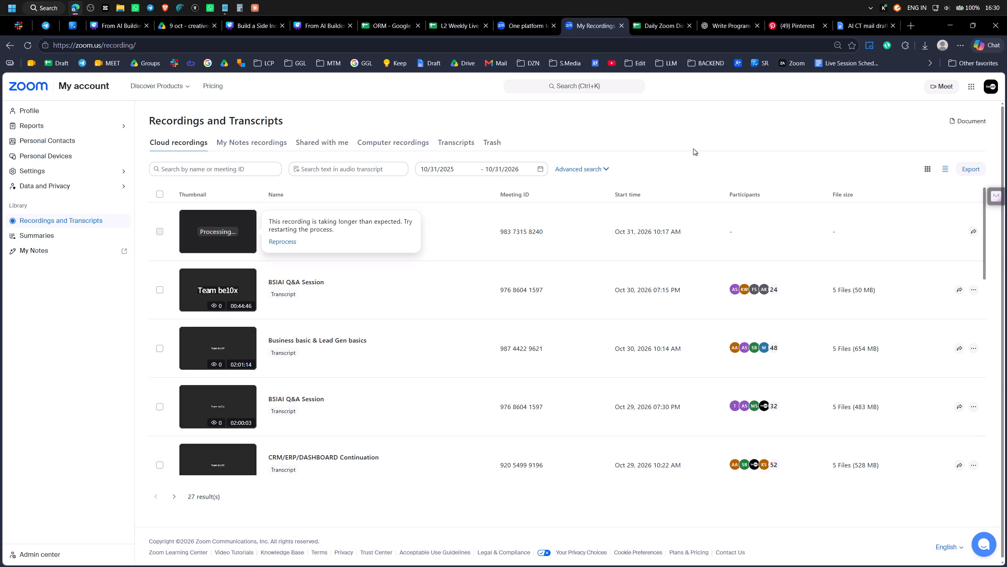
click(712, 141)
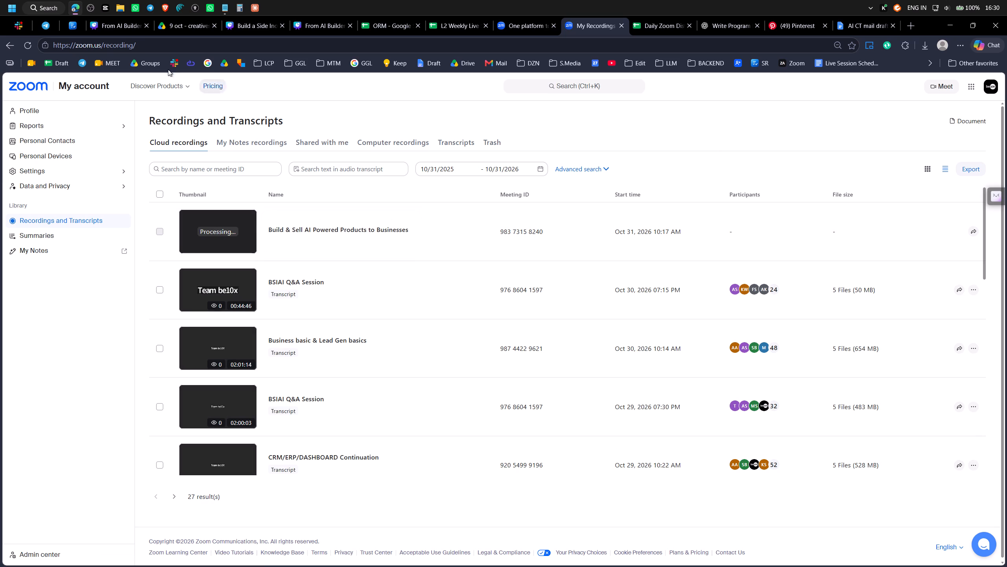
click(30, 48)
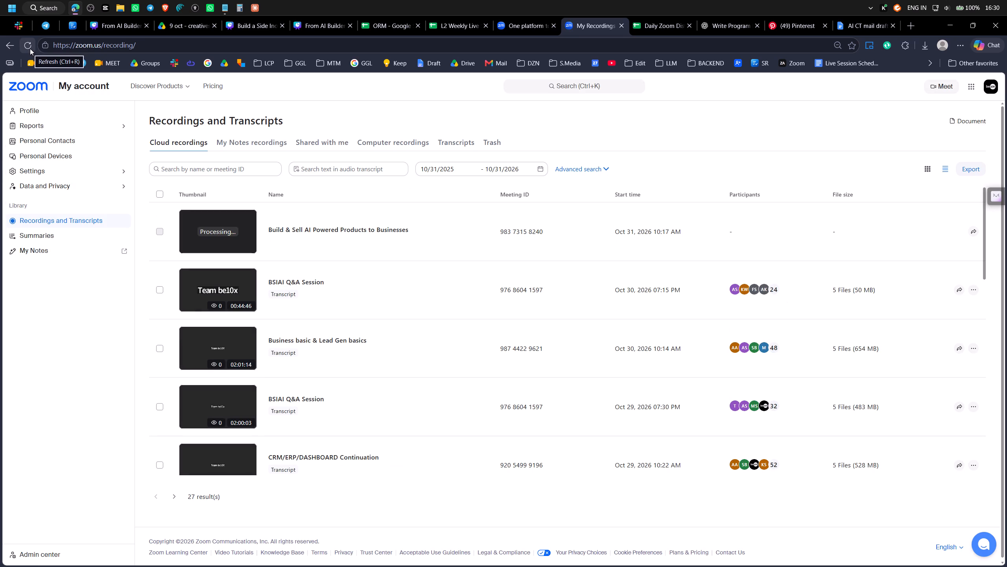
Return to the "AI CT mail draft" document and bold the "Your Career Growth Comes with a Guarantee" heading.
click(858, 27)
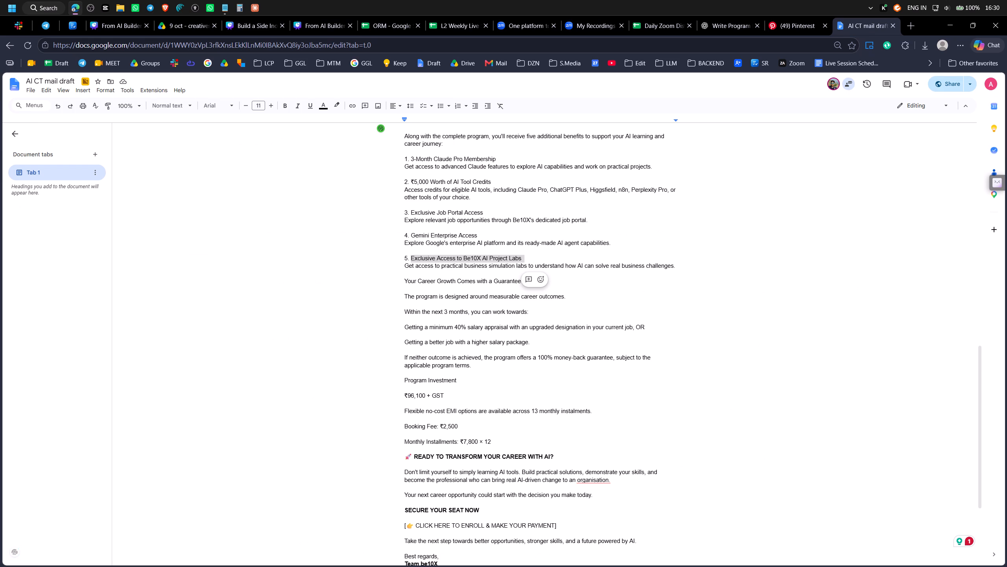
click(407, 281)
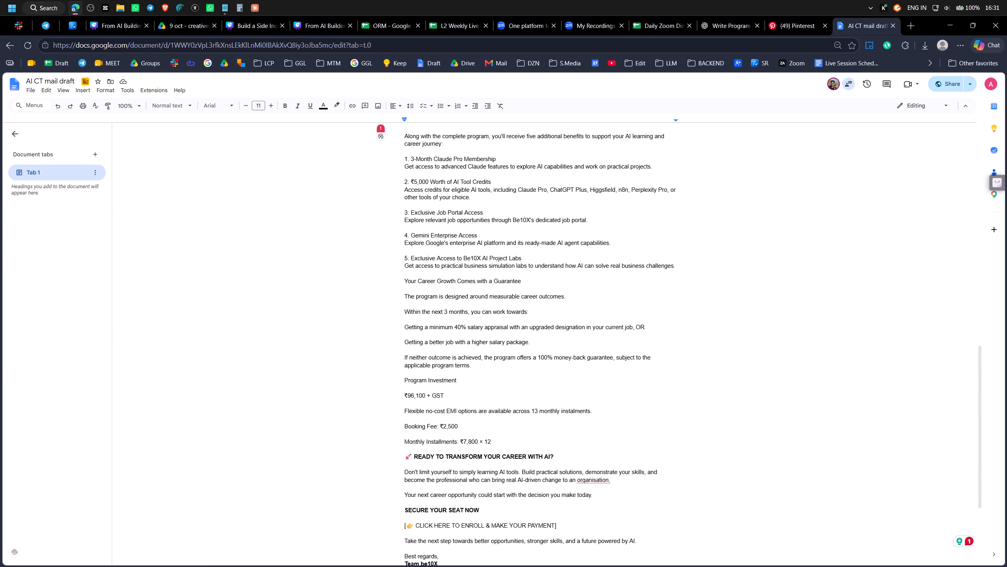
drag(404, 280, 522, 281)
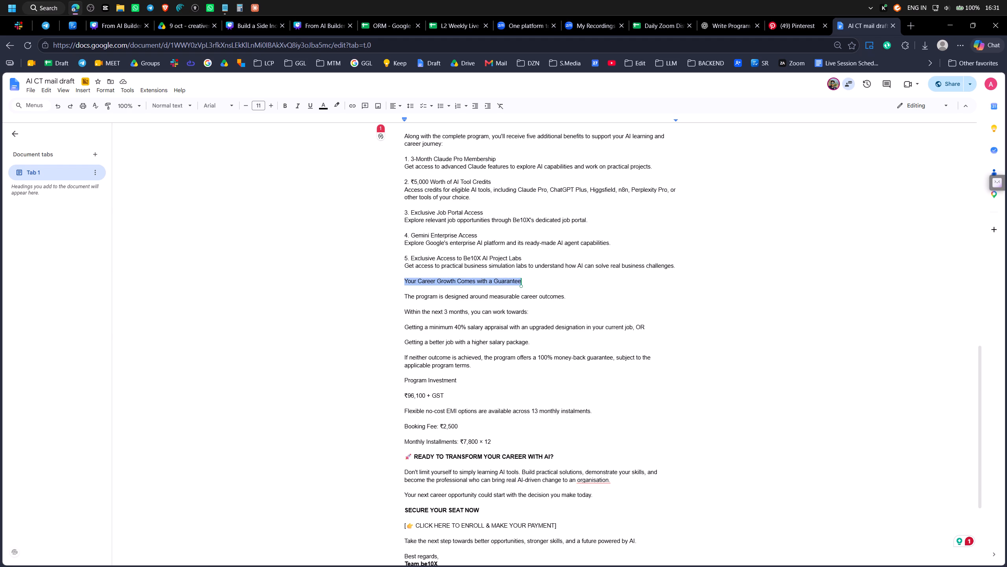
key(ctrl+b)
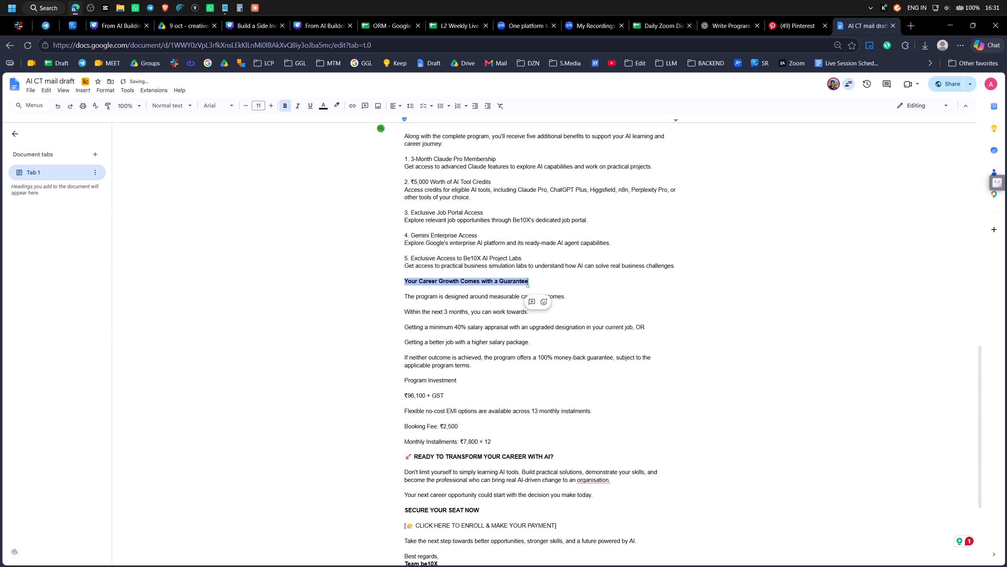
click(560, 284)
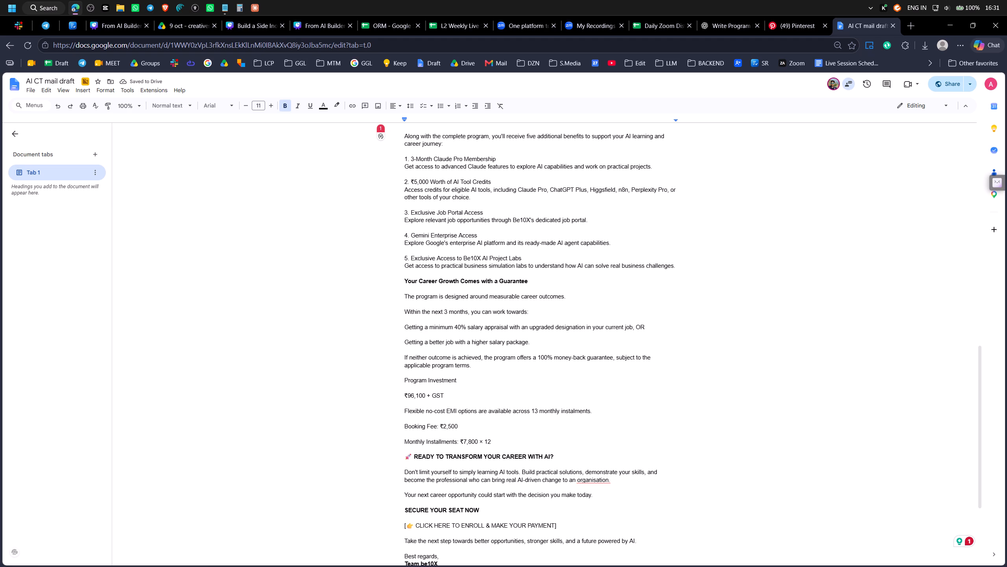
Review the Program Investment section, including the monthly installments line, and look back over the email up to its beginning.
scroll(560, 284, down, 1)
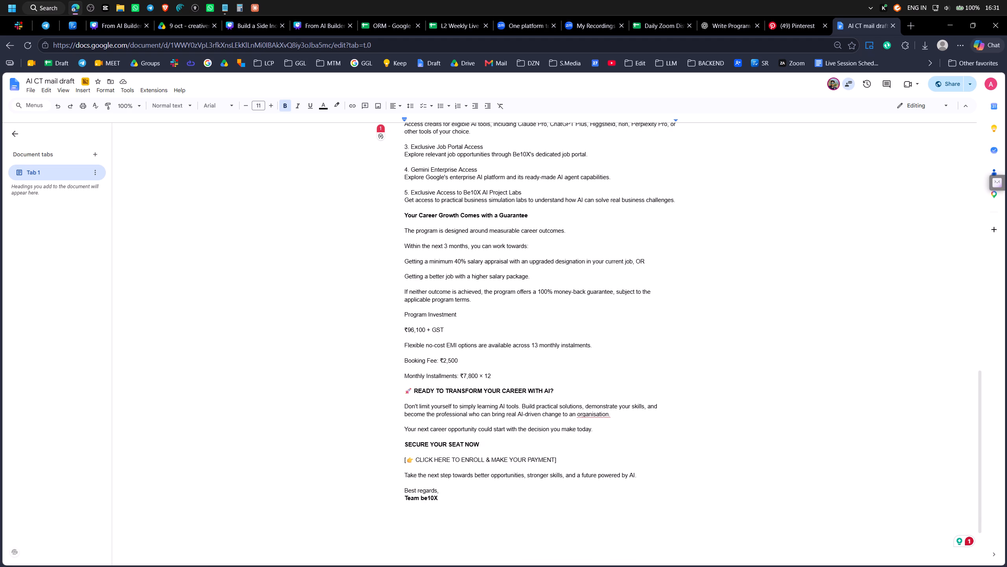
drag(404, 378, 500, 377)
click(604, 378)
scroll(594, 346, up, 4)
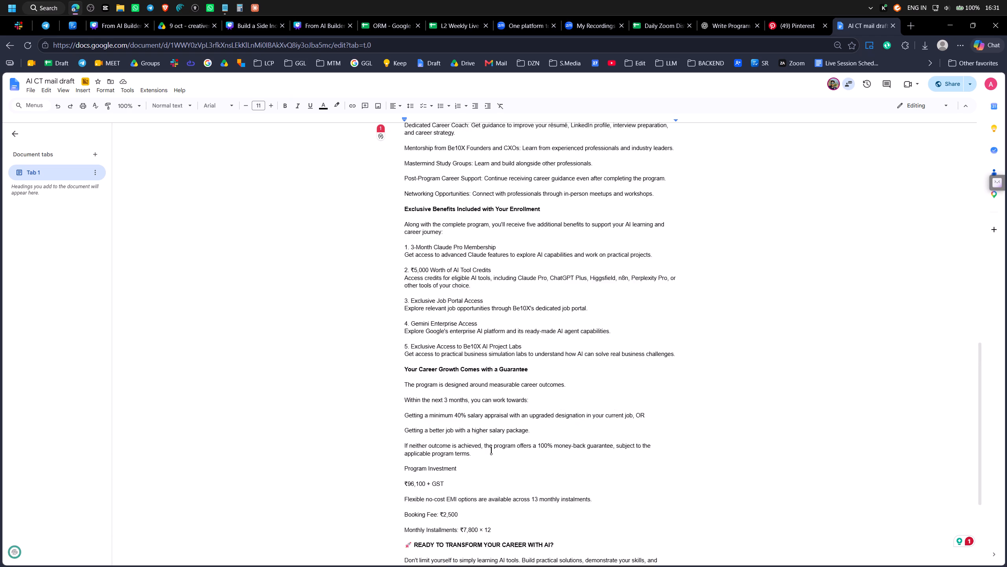
scroll(594, 346, up, 13)
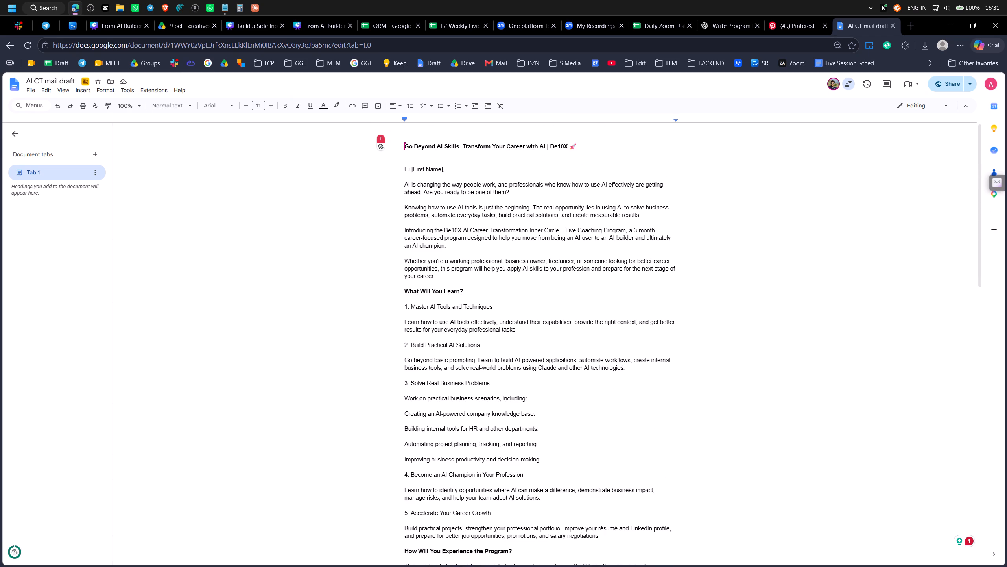